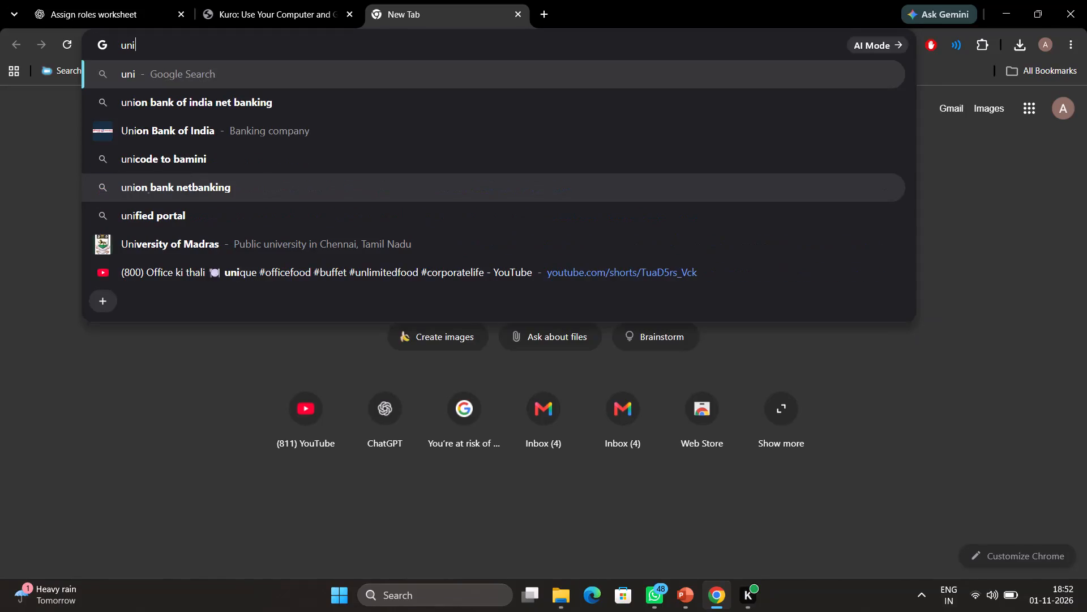
Search Google for "united nations", look through the un.org home page for material on the goals, and return to the results.
text(nati)
key(Return)
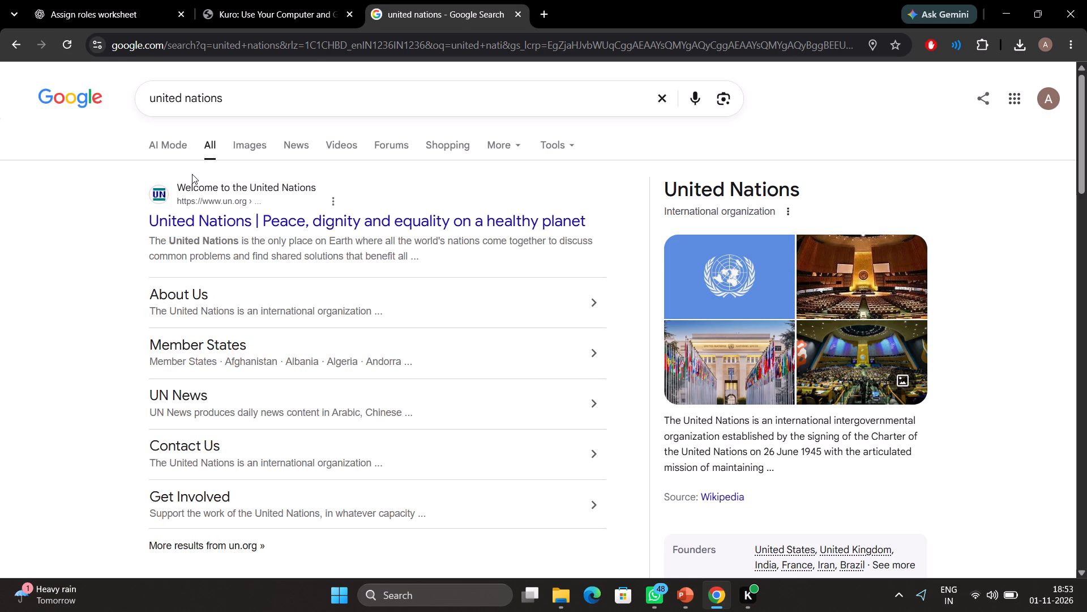
click(226, 210)
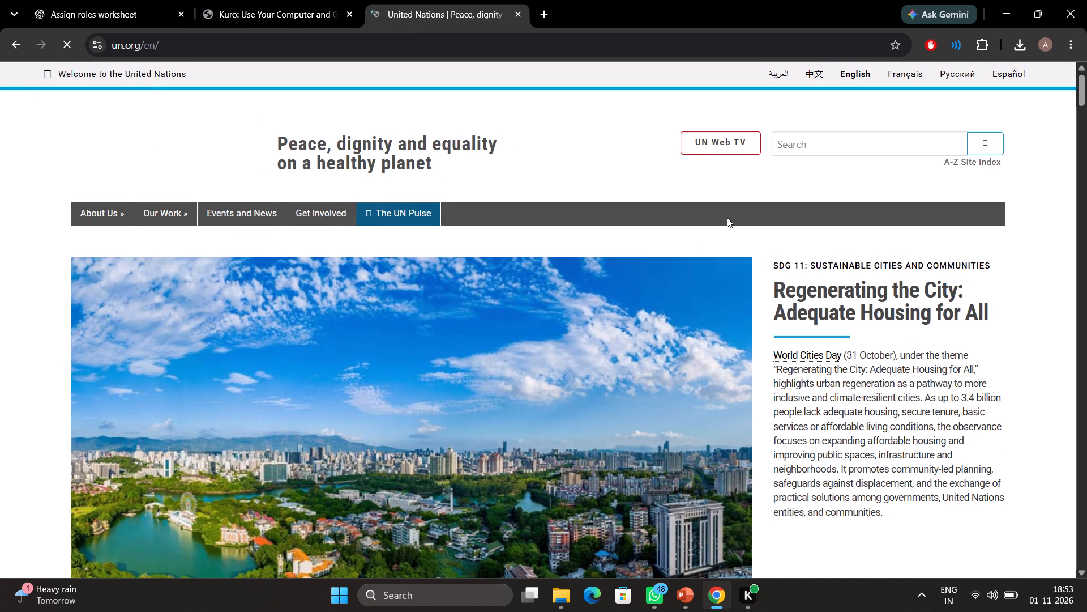
scroll(800, 288, down, 1)
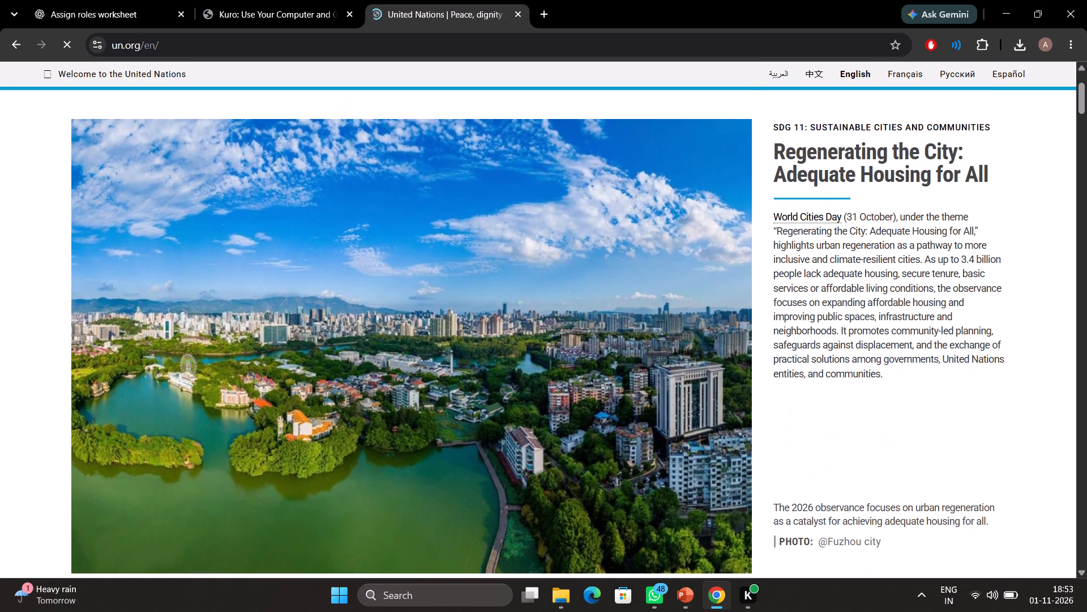
scroll(800, 288, down, 9)
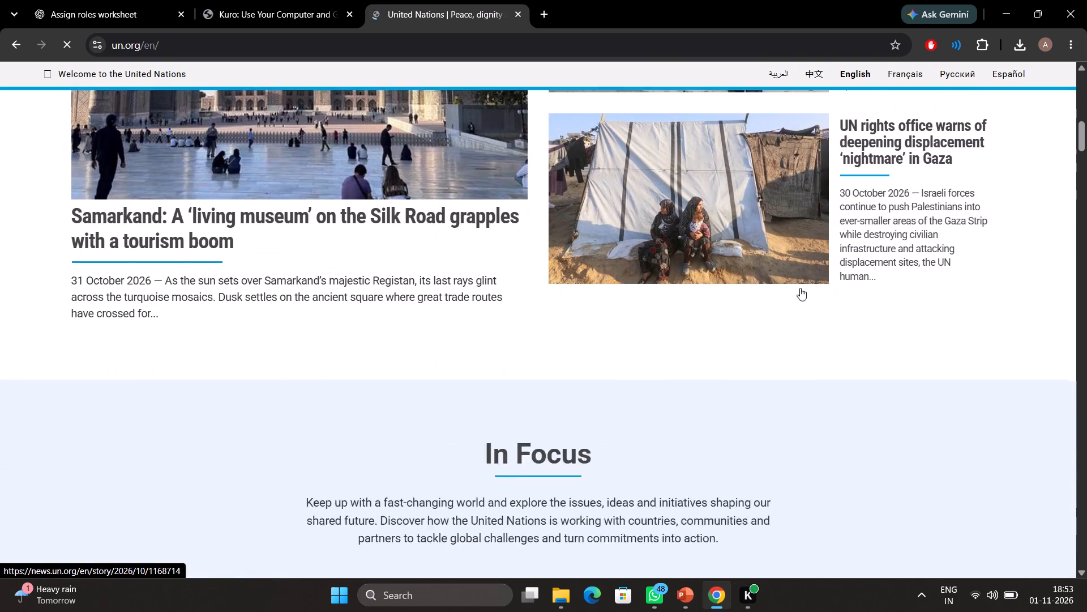
scroll(800, 288, down, 2)
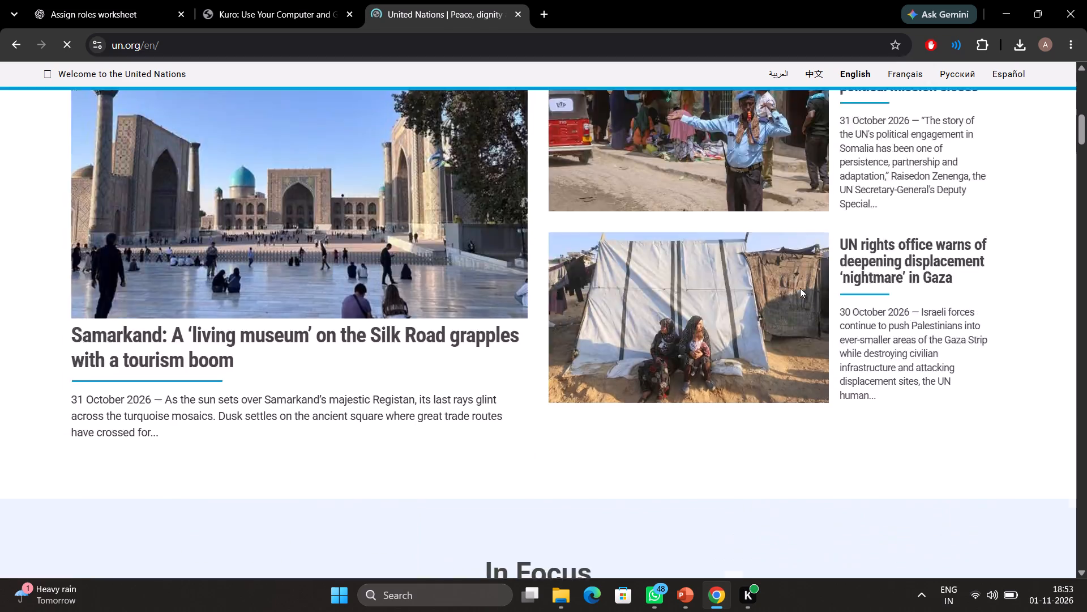
click(17, 44)
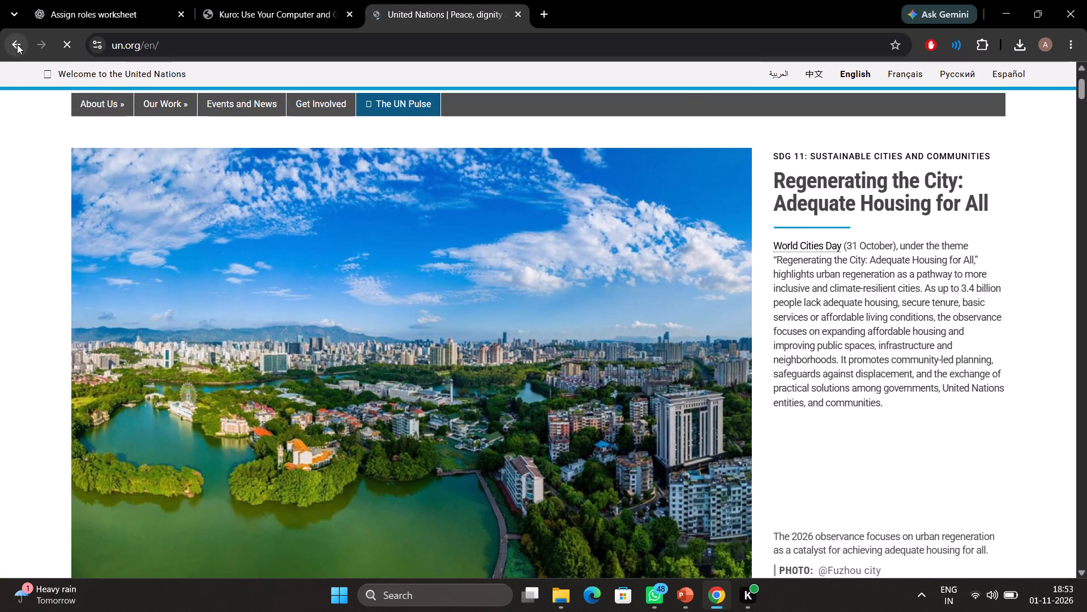
Search Google for "united nations sdg goals" and open the "THE 17 GOALS | Sustainable Development" result.
click(283, 87)
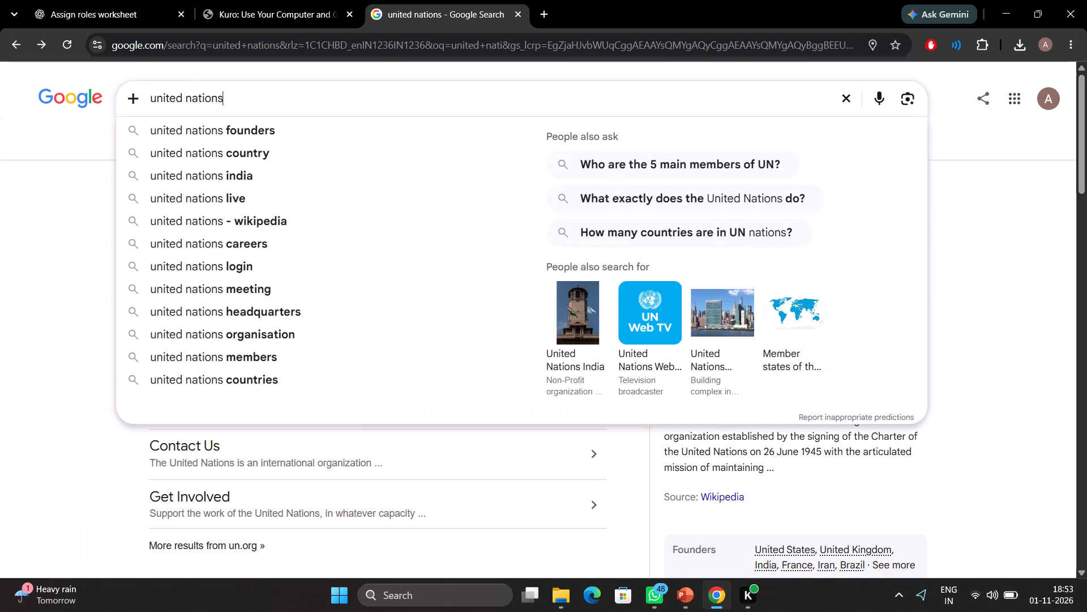
key(space)
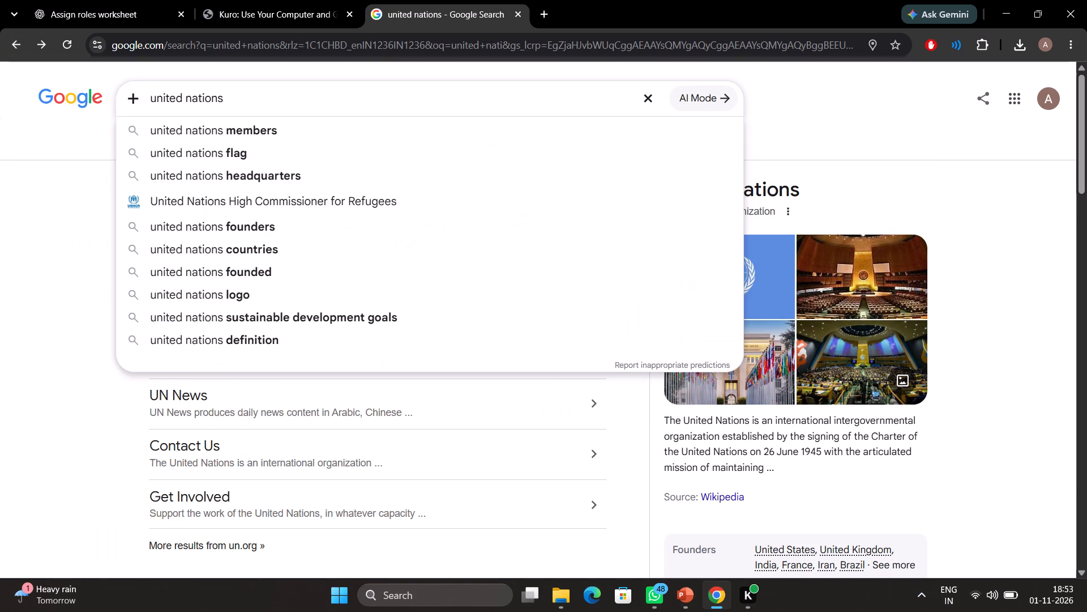
text(sdg)
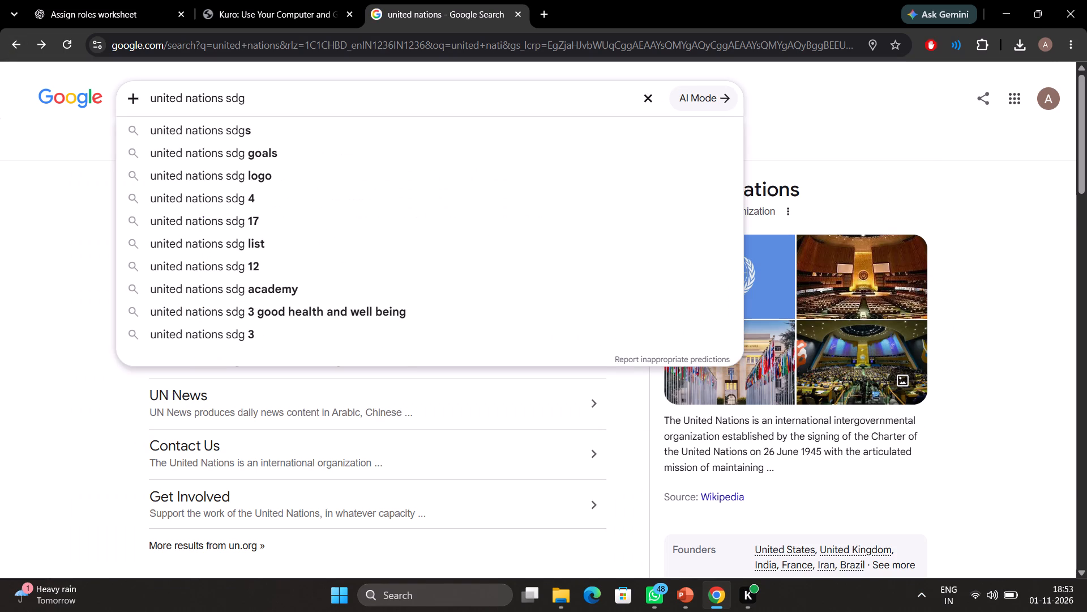
key(Down)
key(Down)
key(Return)
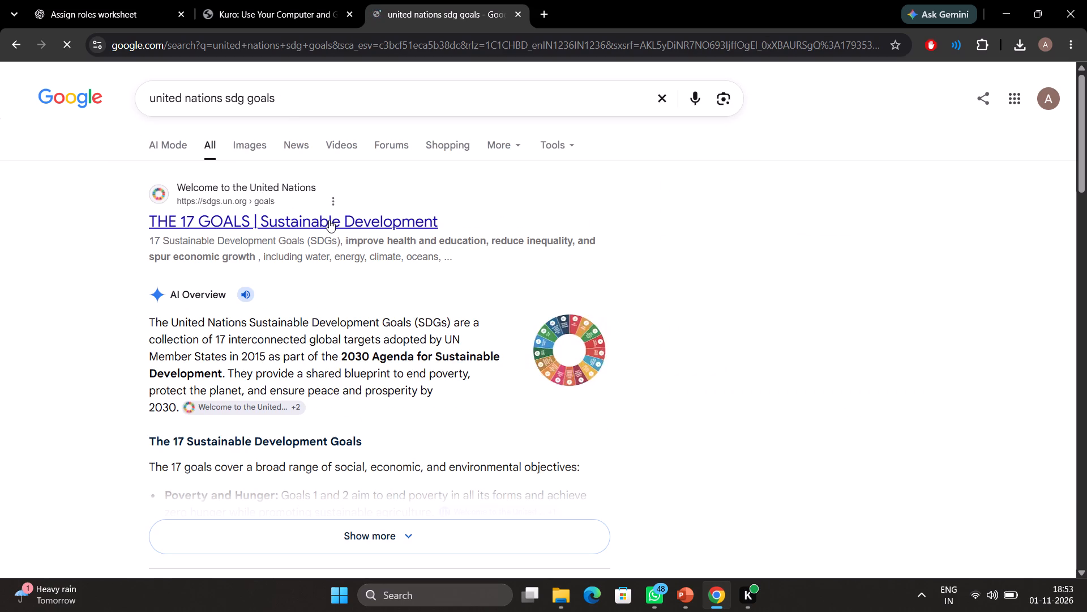
click(329, 219)
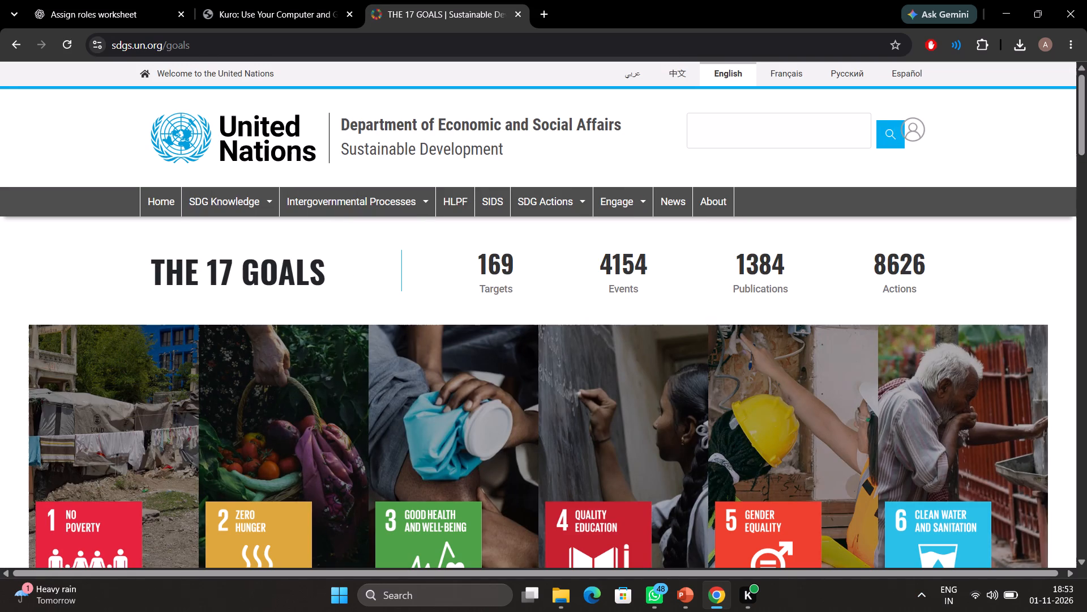
Examine the 17 Goals page, including its SDG Knowledge topics and lower sections, and return to the search results.
click(245, 198)
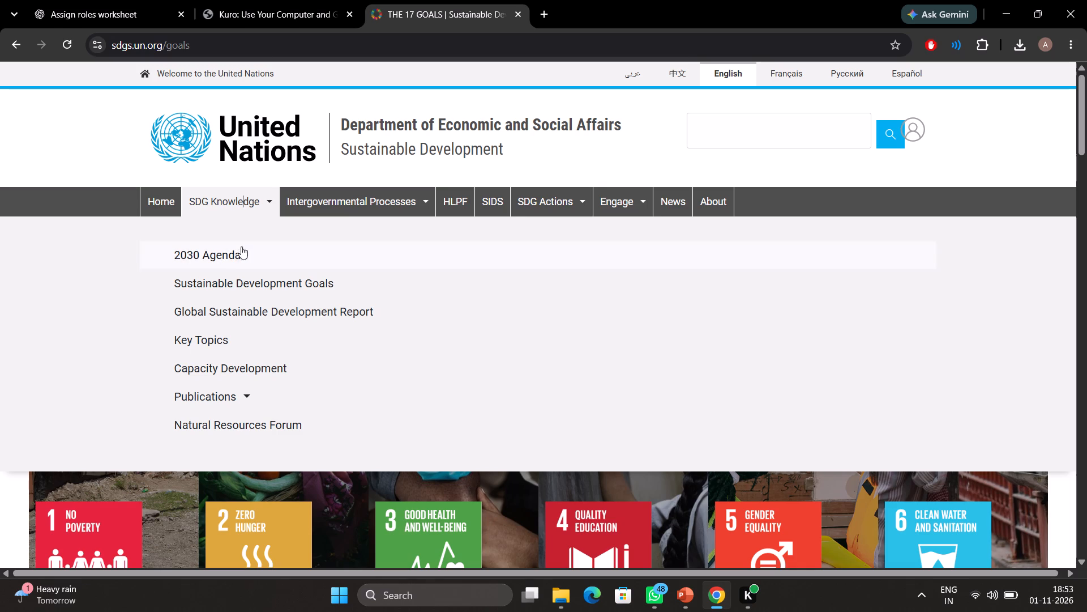
click(821, 158)
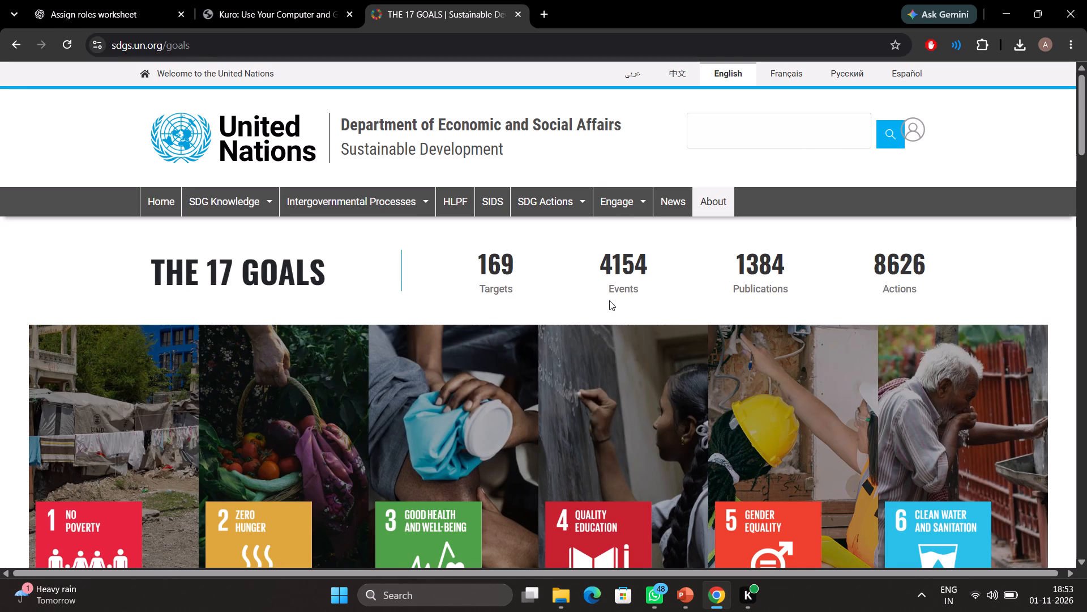
scroll(609, 300, down, 10)
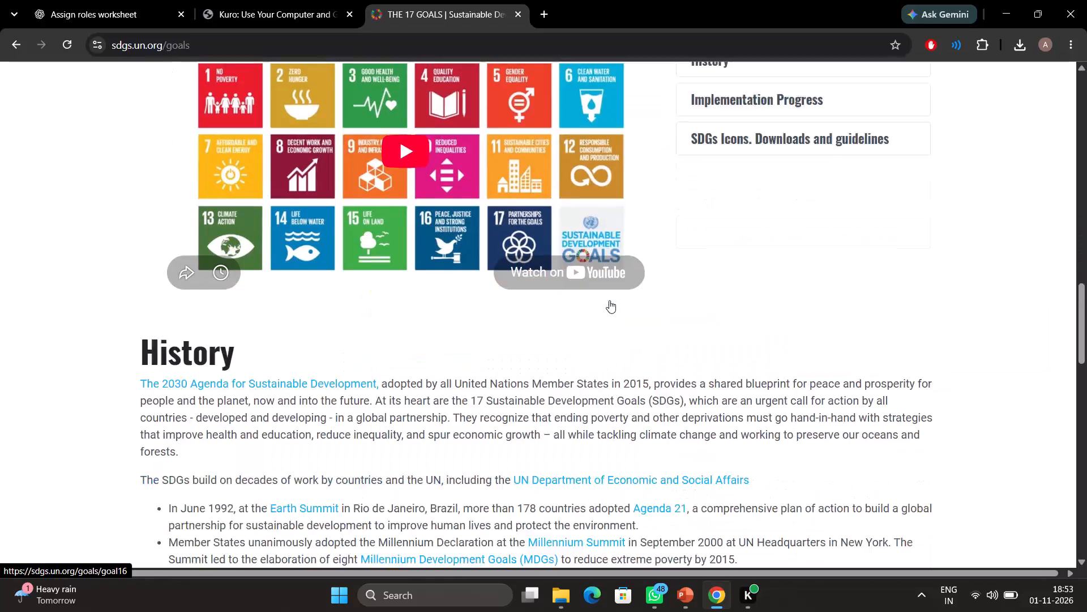
scroll(609, 300, down, 8)
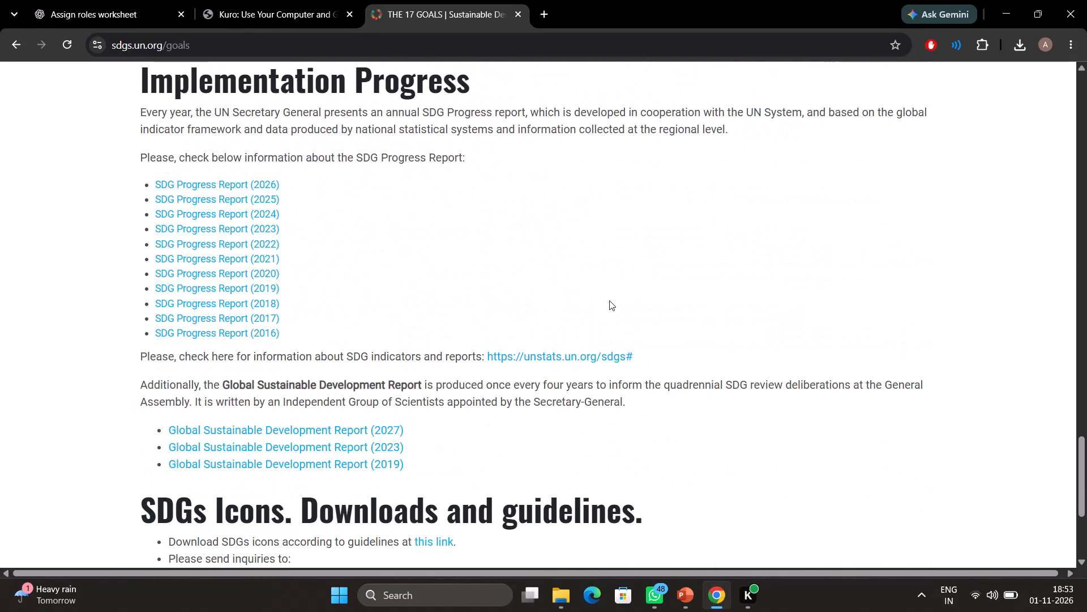
scroll(609, 300, down, 1)
scroll(609, 300, right, 1)
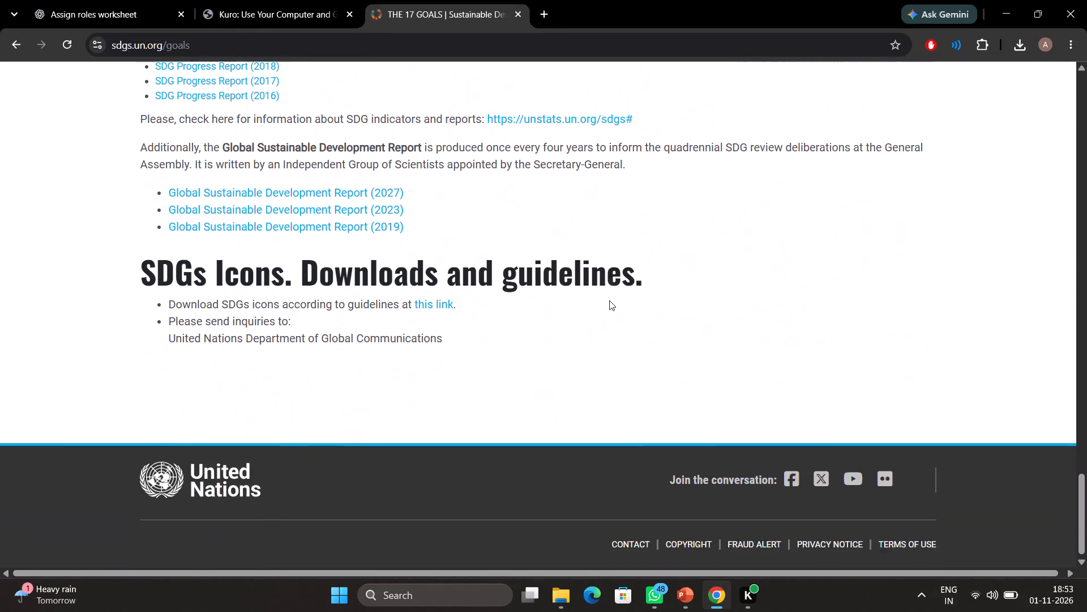
scroll(609, 300, right, 1)
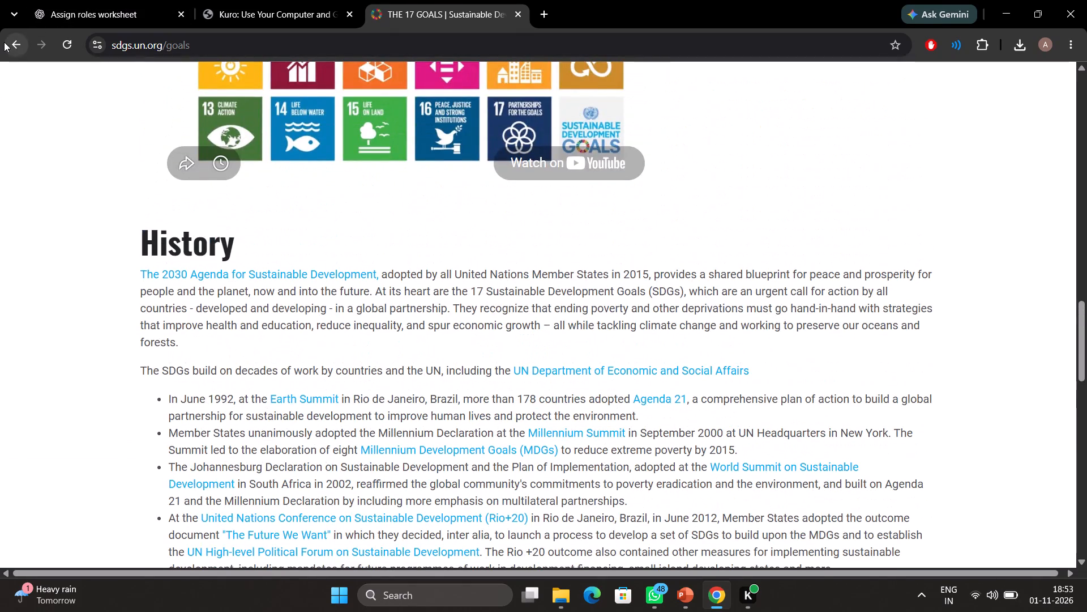
click(4, 42)
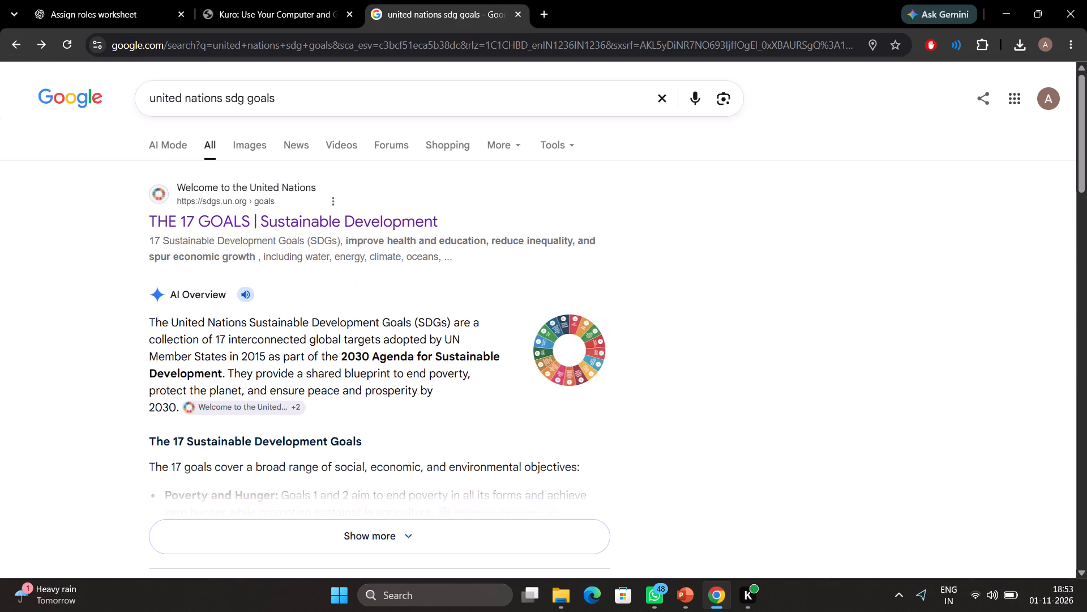
Switch to the PowerPoint presentation and check slides 14 to 18 for which SDGs it refers to.
click(678, 597)
key(Up)
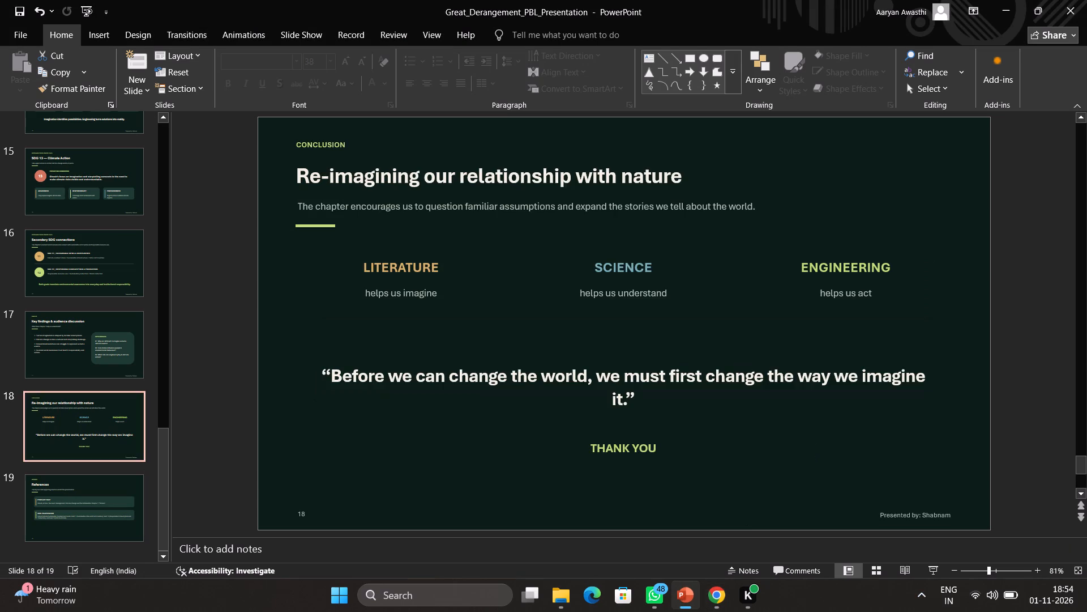
key(Up)
key(Up)
key(Up)
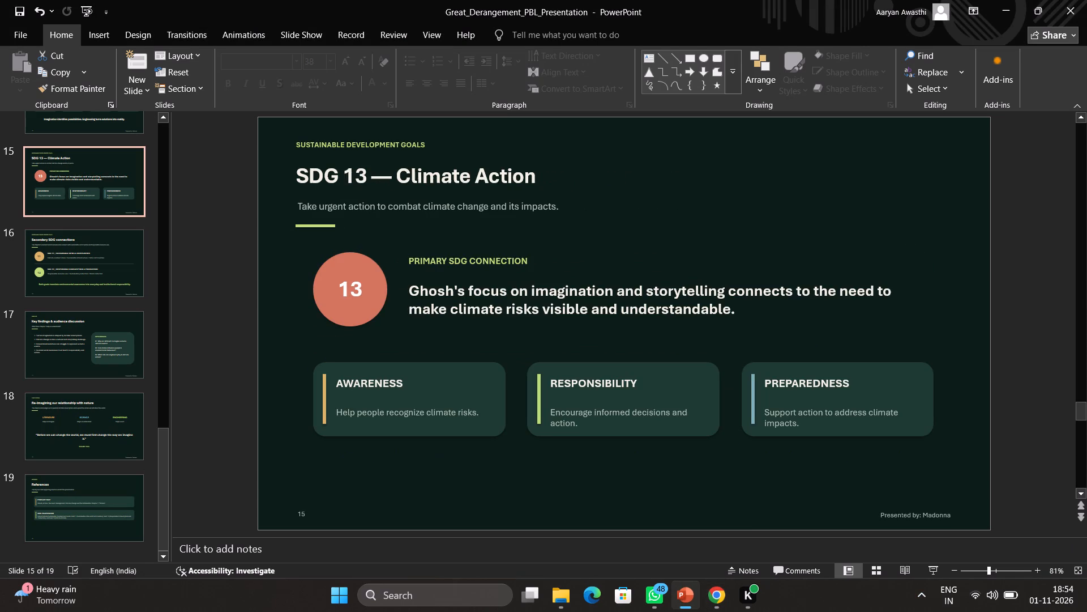
key(Up)
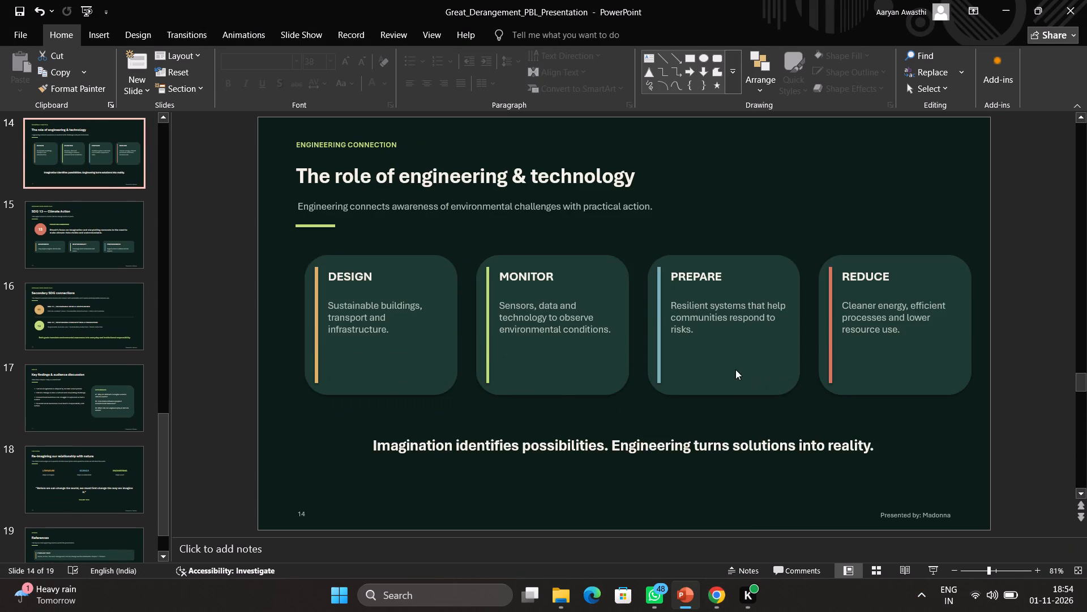
key(Down)
key(Down)
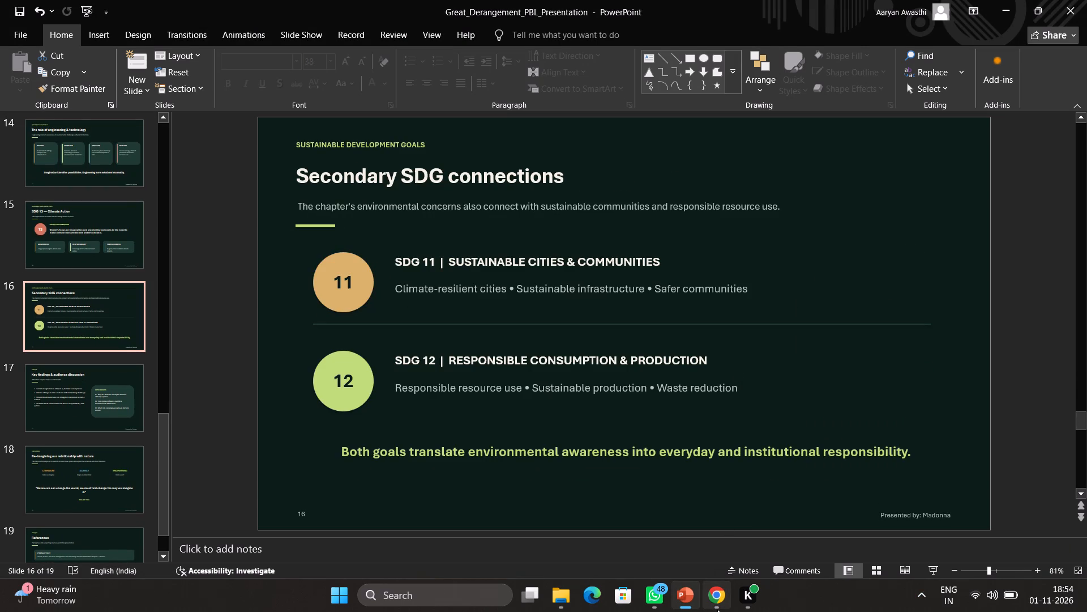
Switch back to Chrome, search for "united nations sdg goals 11 12 13" and open the UN page for goal 11.
click(717, 609)
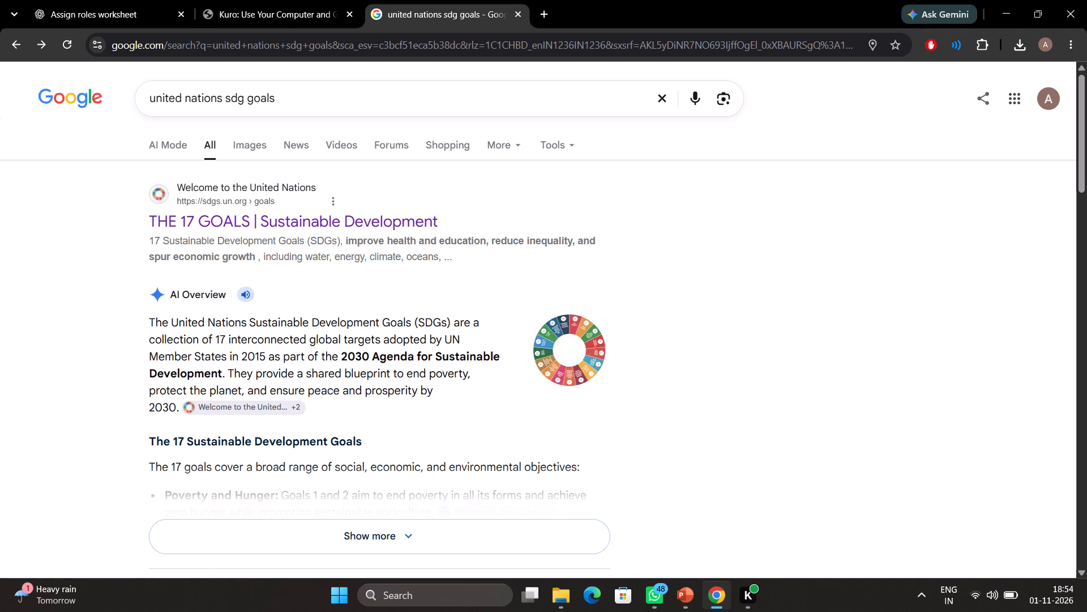
click(357, 93)
key(space)
text(11 12 13)
key(Return)
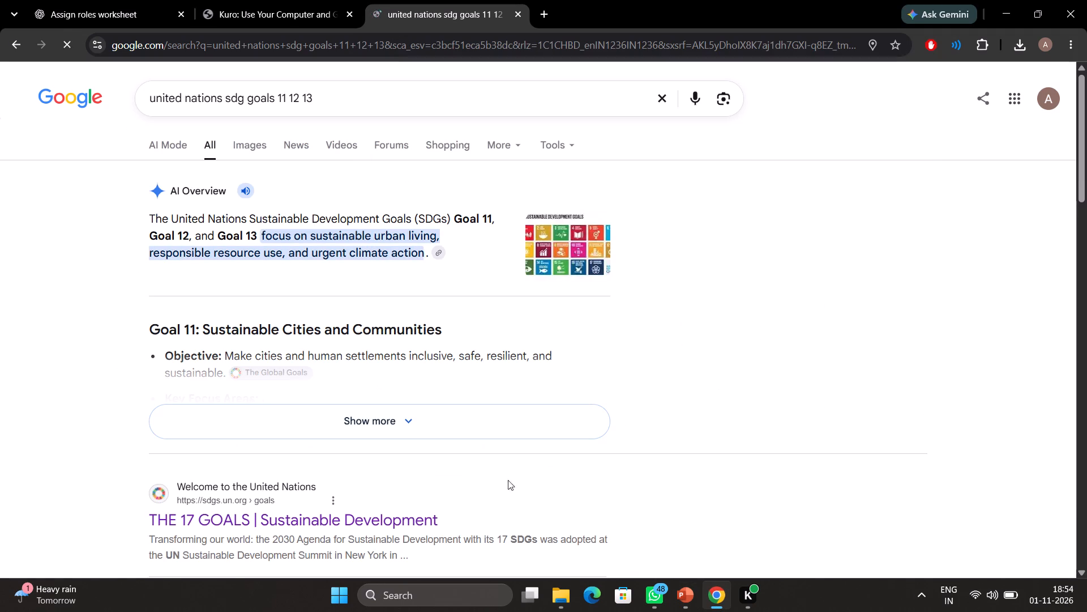
scroll(450, 435, down, 3)
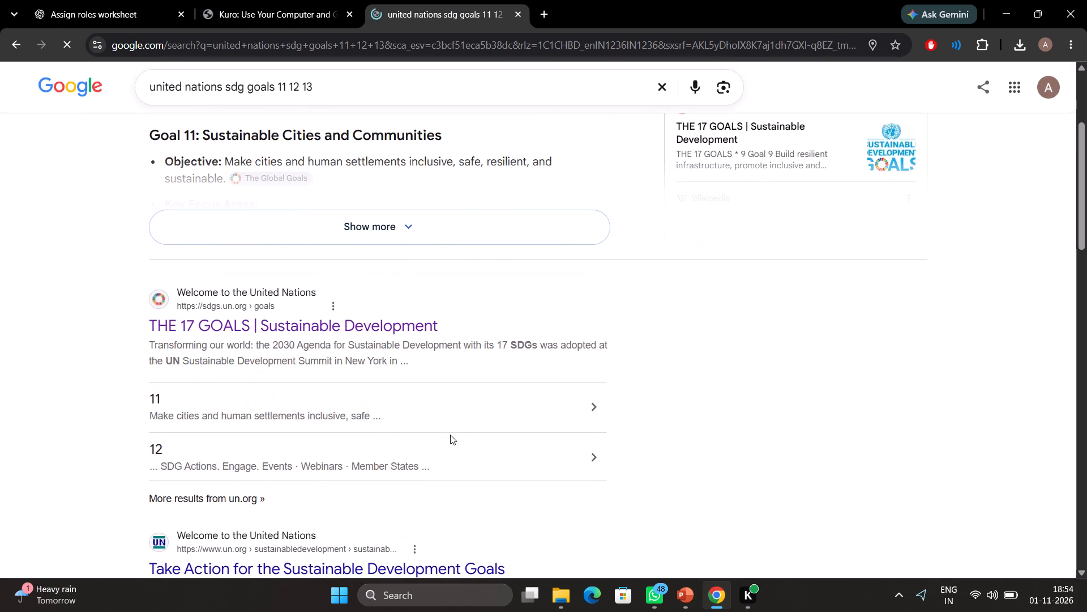
scroll(450, 435, down, 1)
click(529, 309)
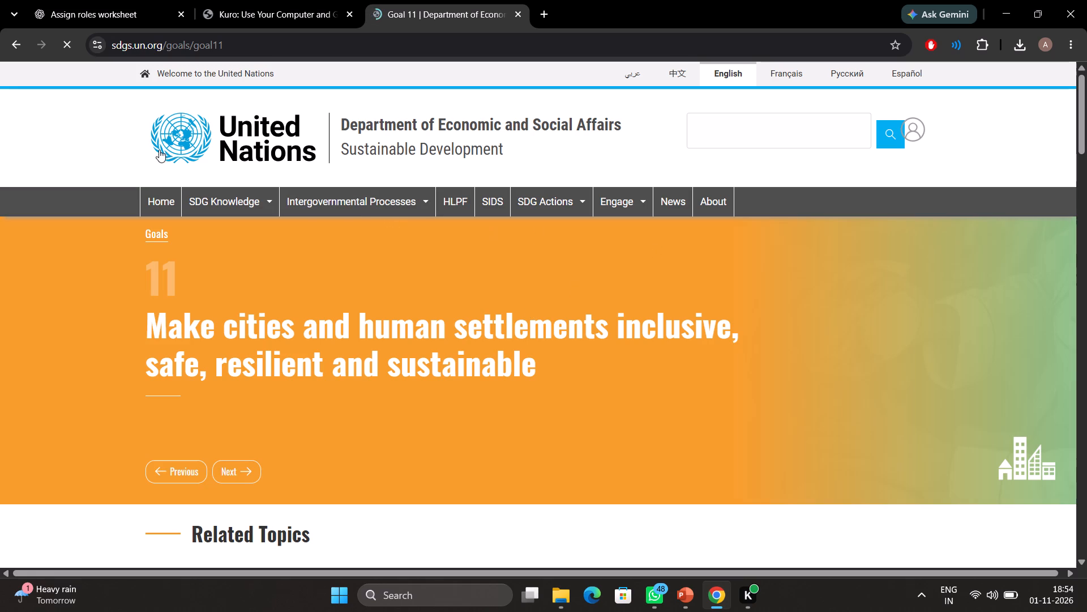
Copy the web address of the UN Goal 11 page.
click(229, 42)
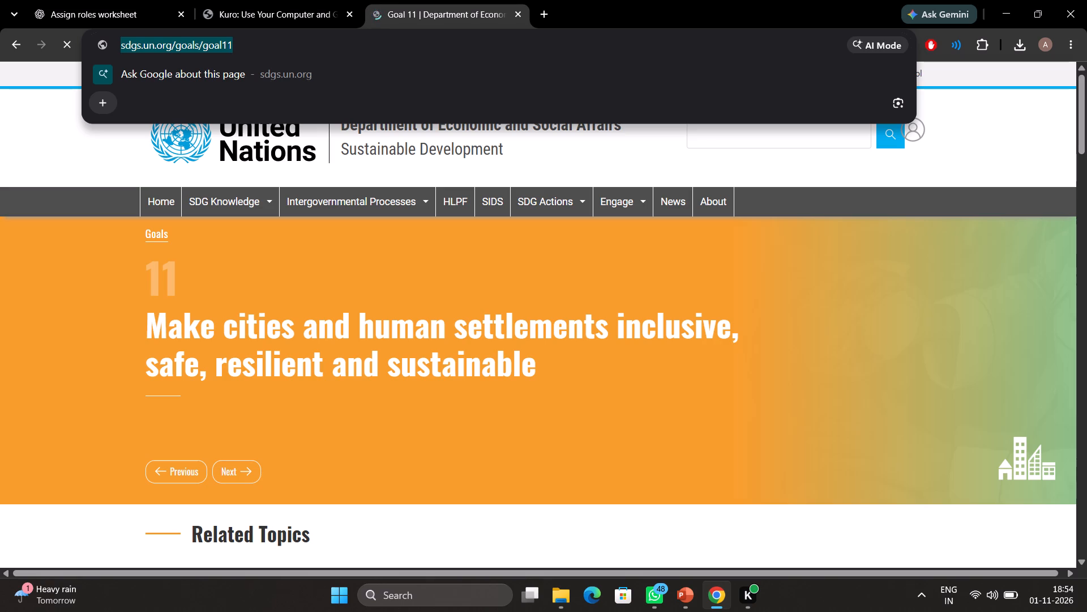
key(ctrl+c)
Switch to the PowerPoint presentation and open the References slide, slide 19.
click(692, 587)
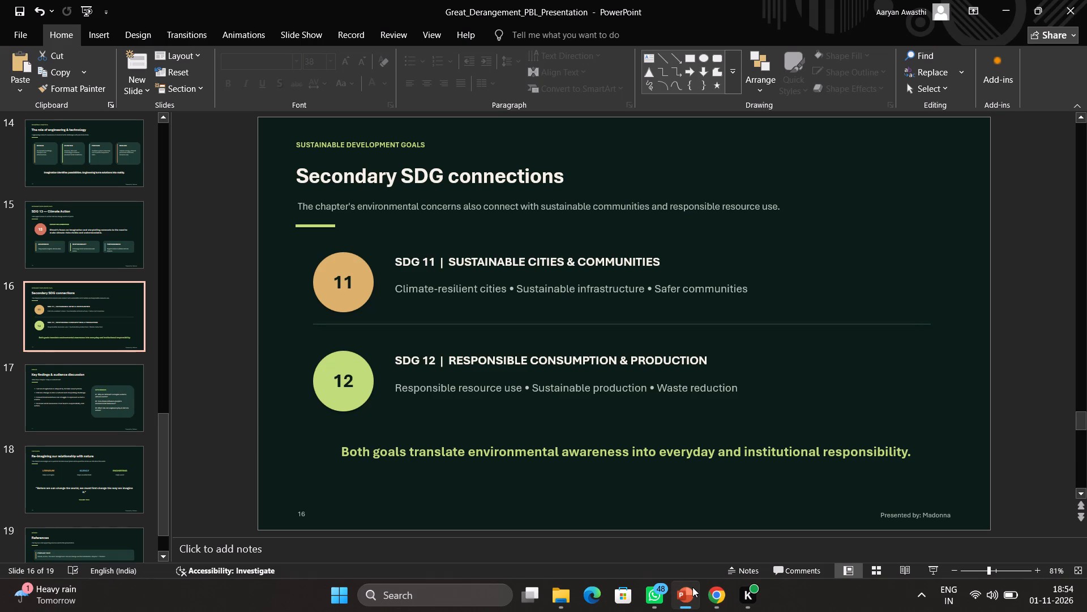
scroll(115, 461, down, 3)
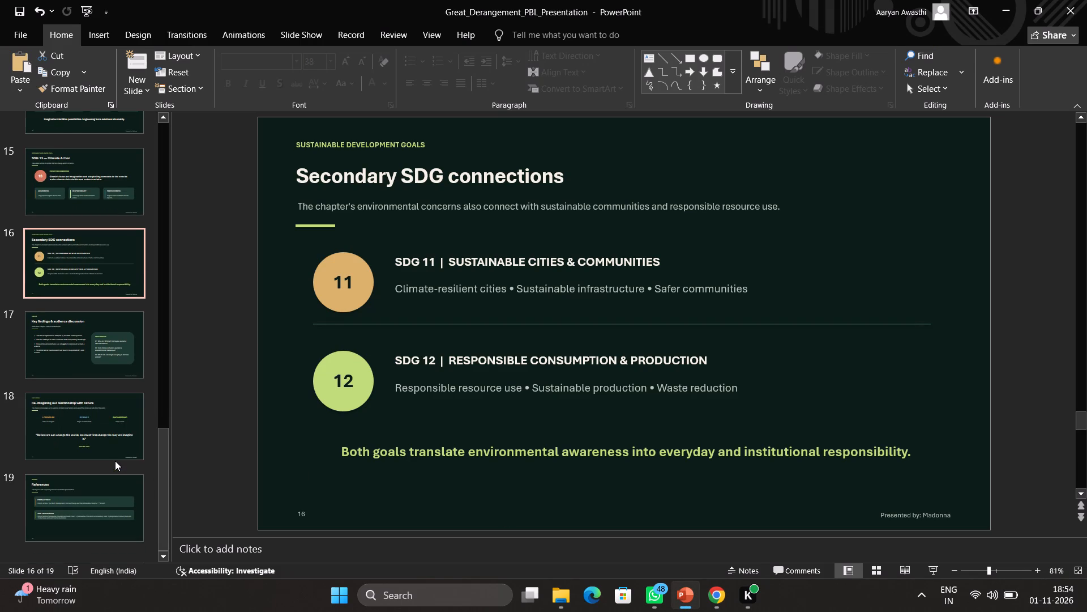
click(85, 517)
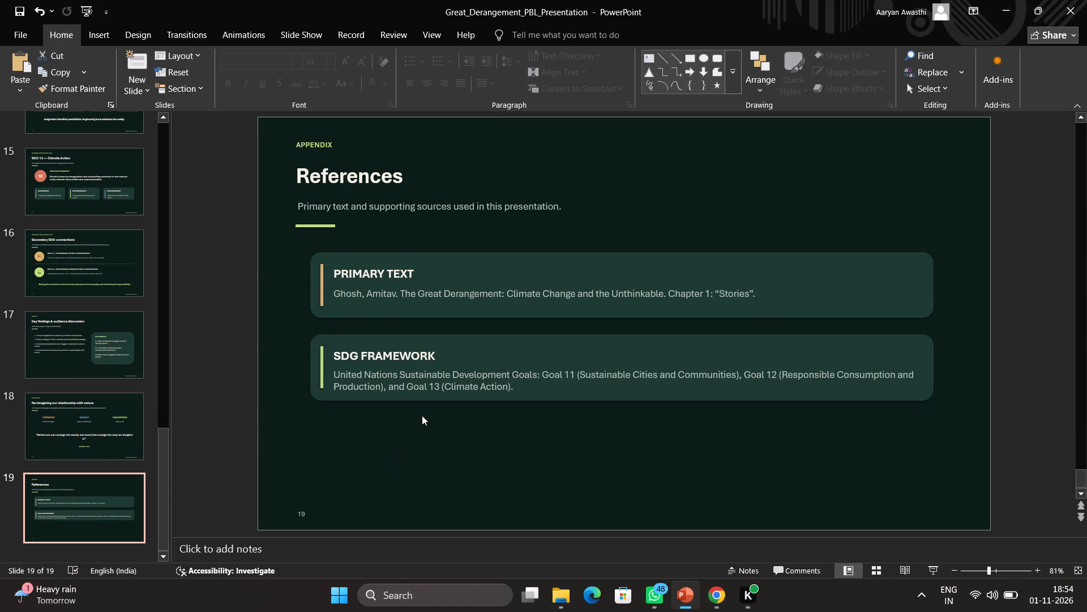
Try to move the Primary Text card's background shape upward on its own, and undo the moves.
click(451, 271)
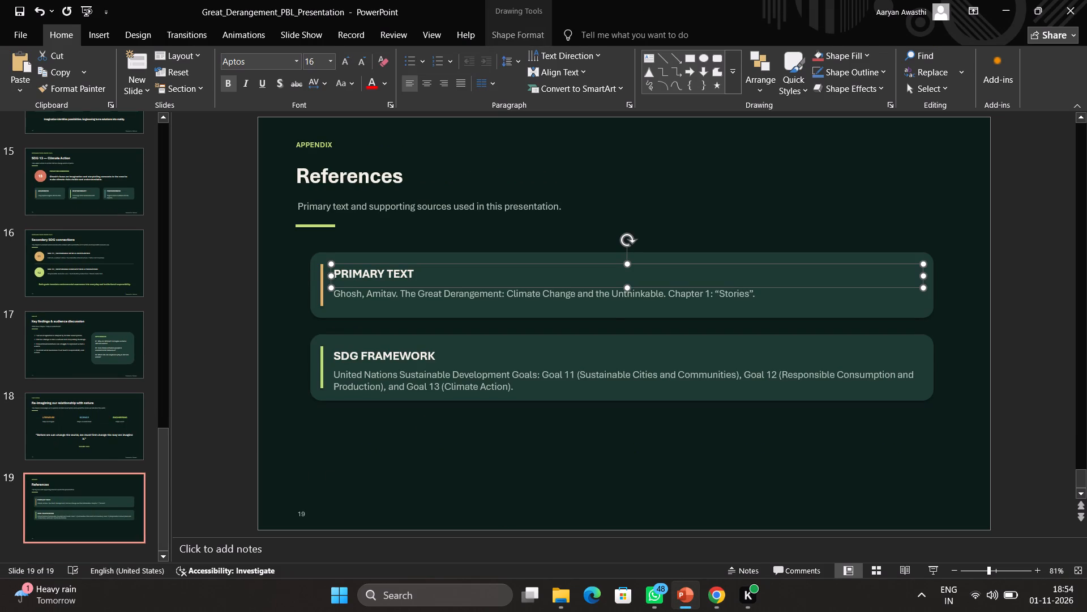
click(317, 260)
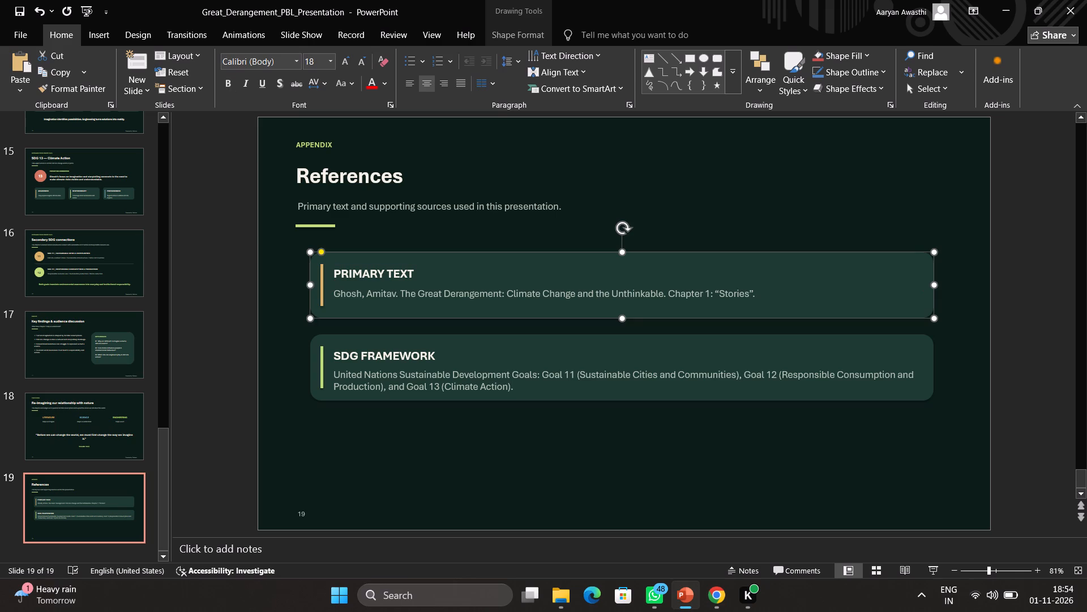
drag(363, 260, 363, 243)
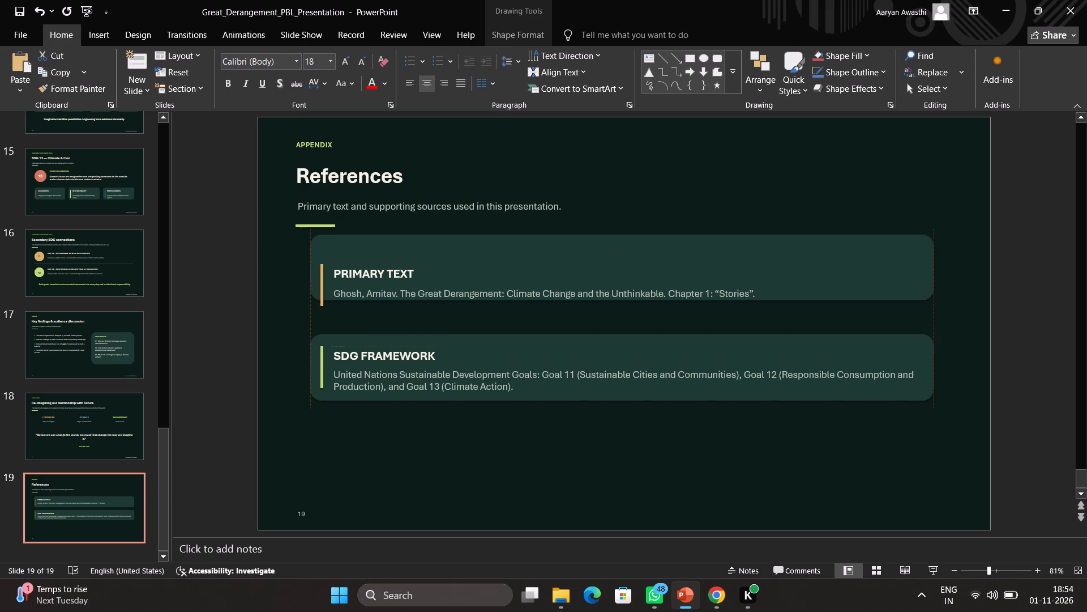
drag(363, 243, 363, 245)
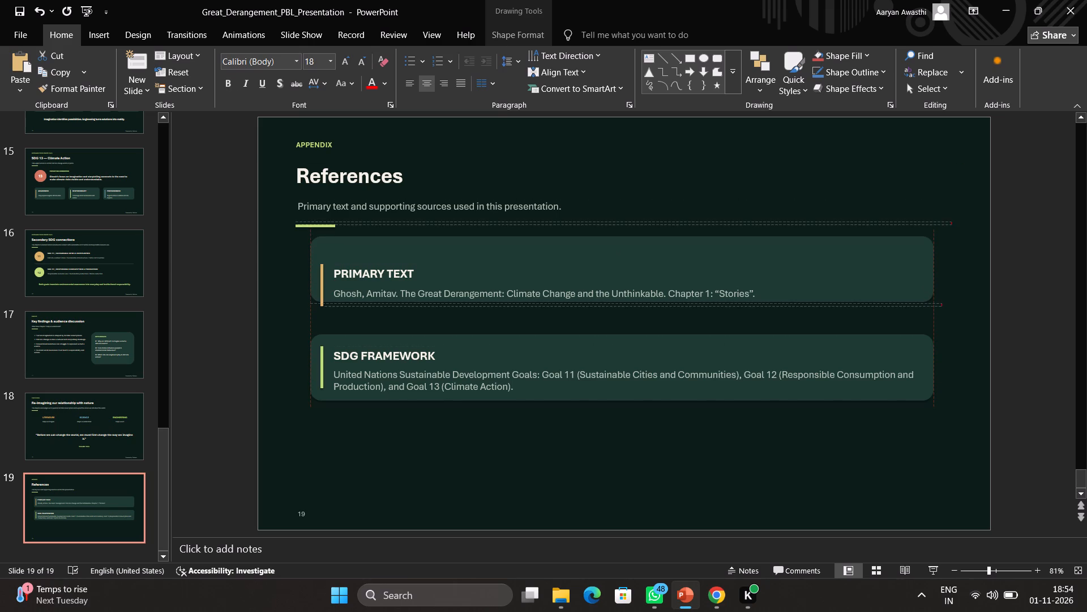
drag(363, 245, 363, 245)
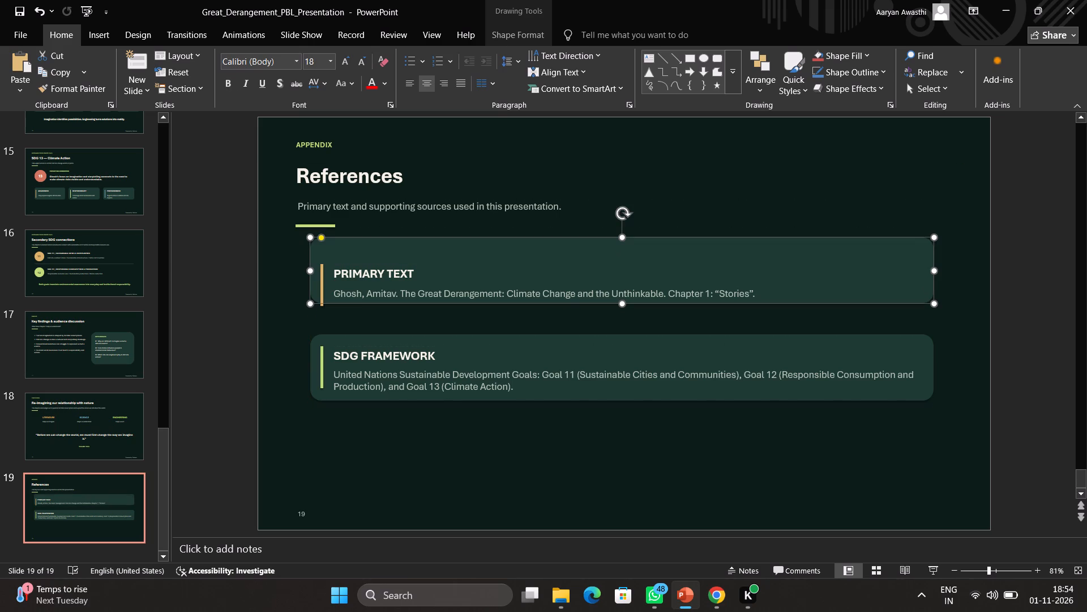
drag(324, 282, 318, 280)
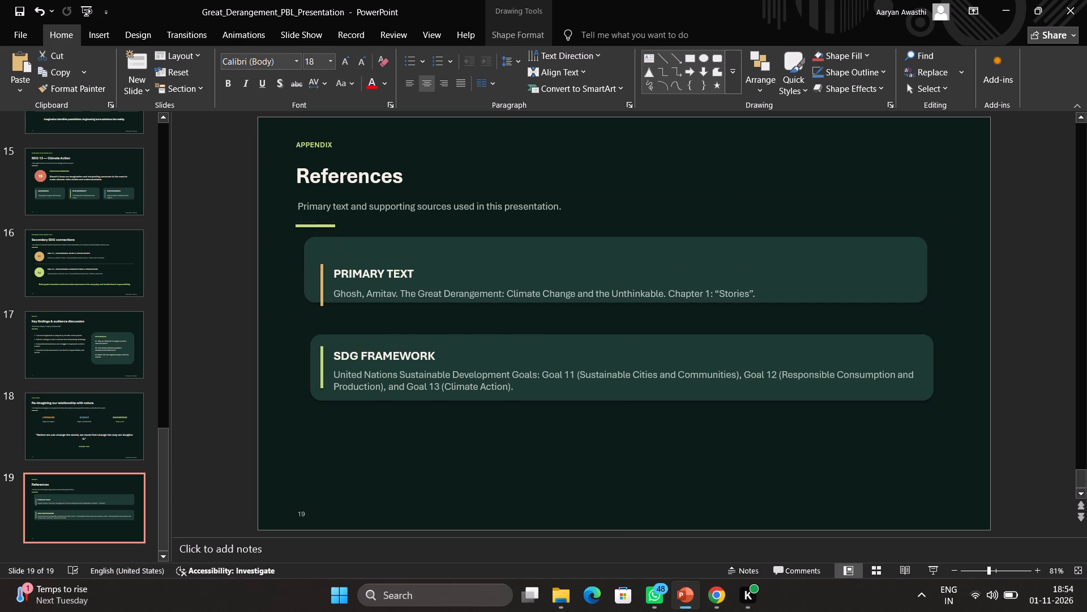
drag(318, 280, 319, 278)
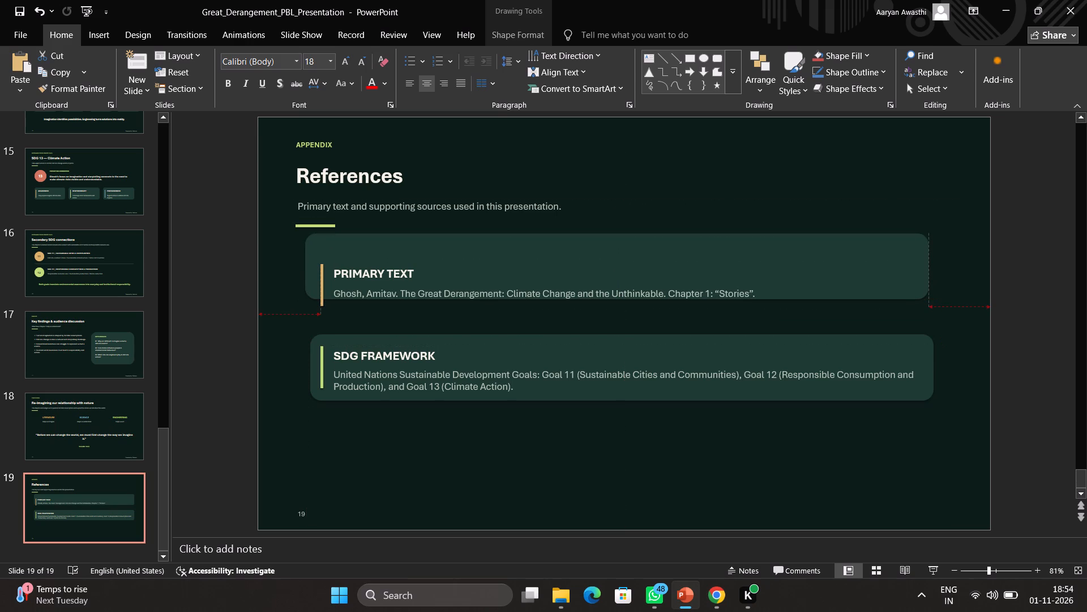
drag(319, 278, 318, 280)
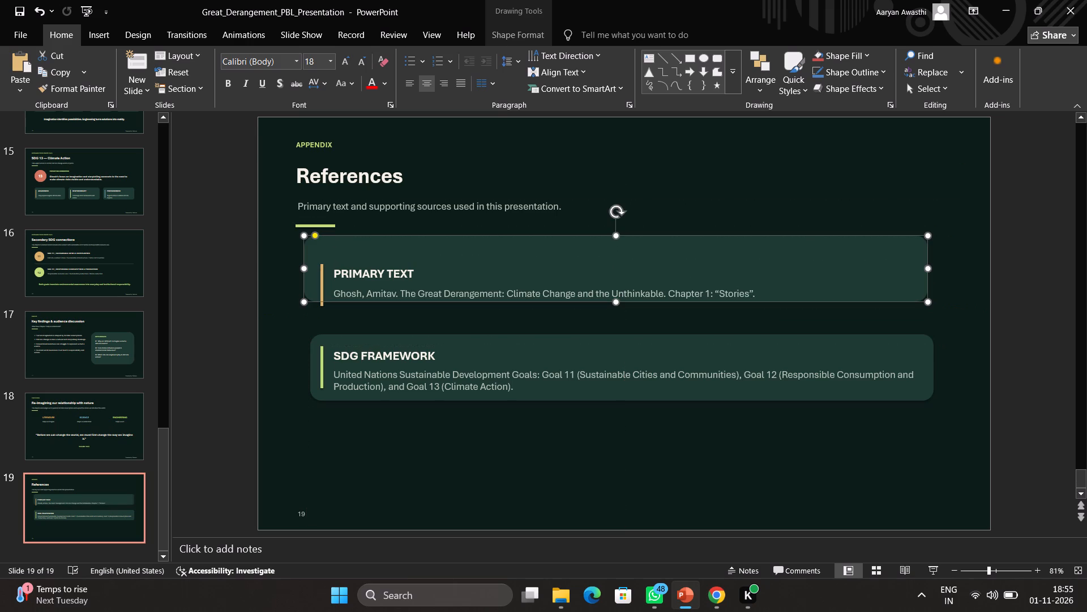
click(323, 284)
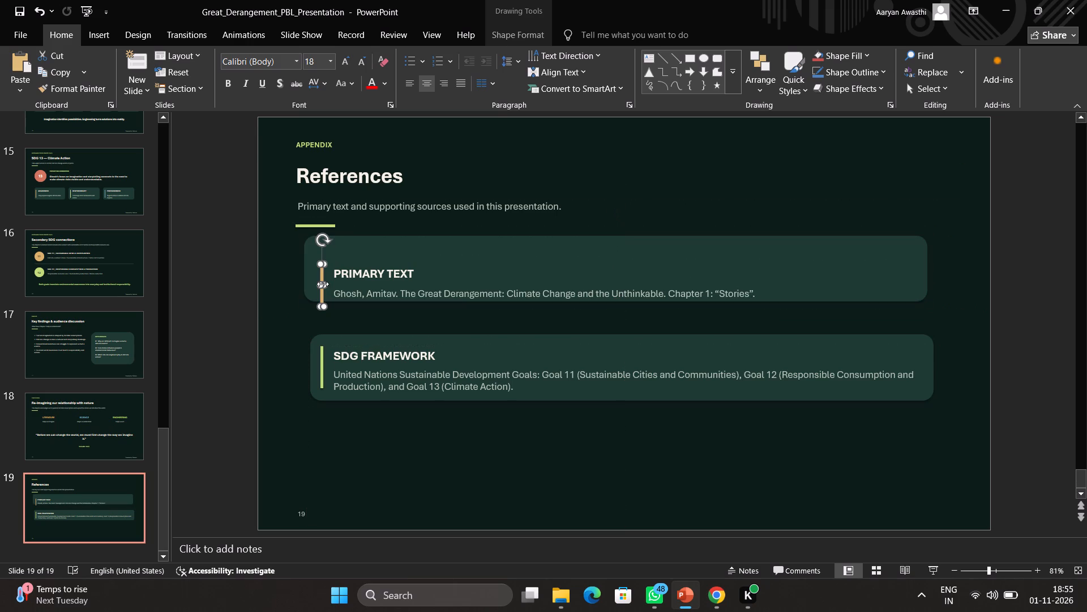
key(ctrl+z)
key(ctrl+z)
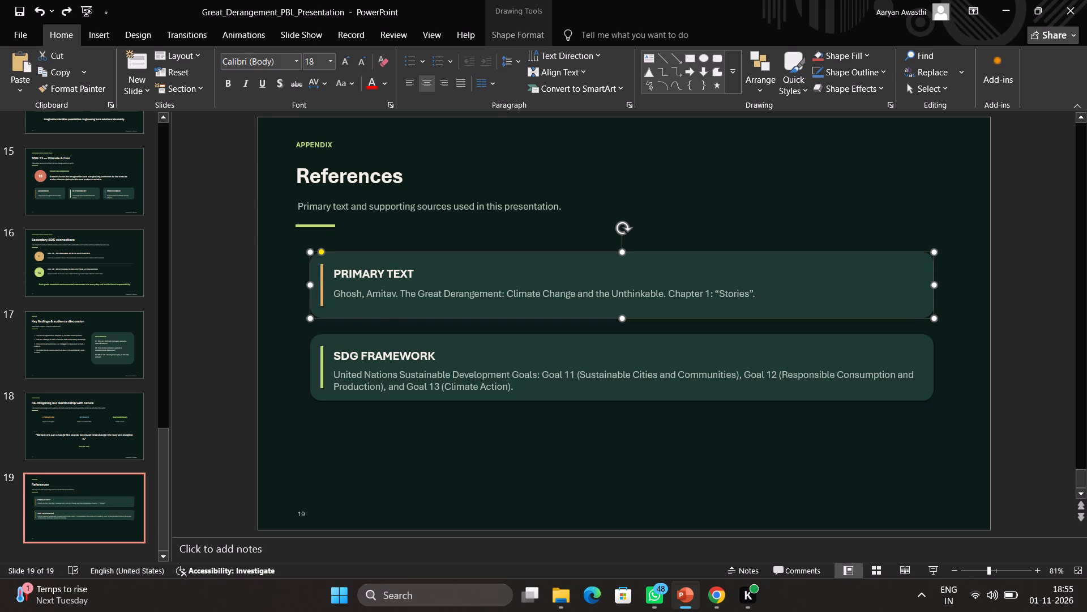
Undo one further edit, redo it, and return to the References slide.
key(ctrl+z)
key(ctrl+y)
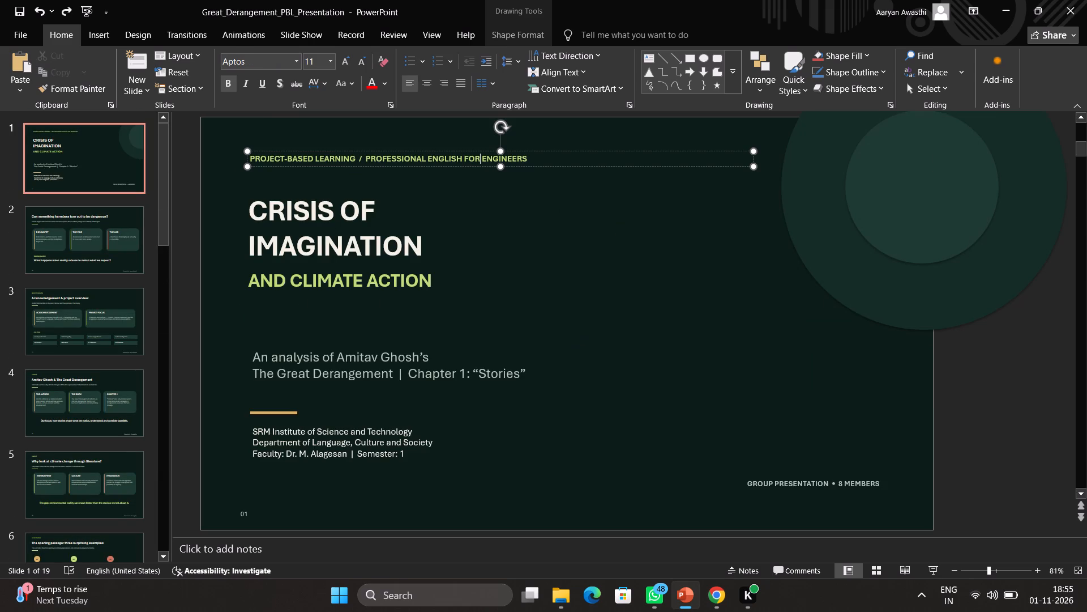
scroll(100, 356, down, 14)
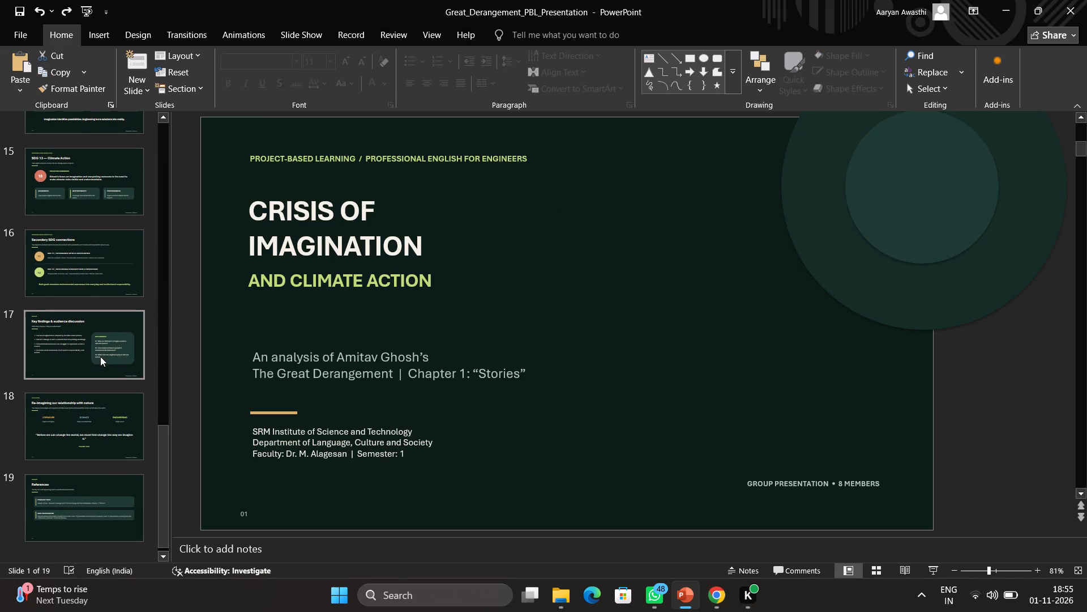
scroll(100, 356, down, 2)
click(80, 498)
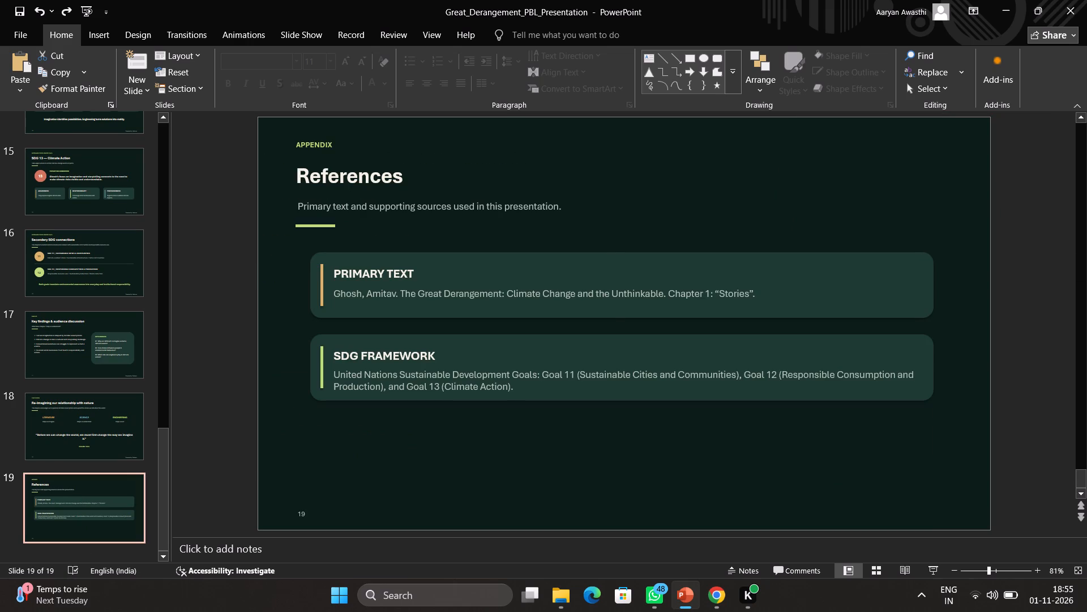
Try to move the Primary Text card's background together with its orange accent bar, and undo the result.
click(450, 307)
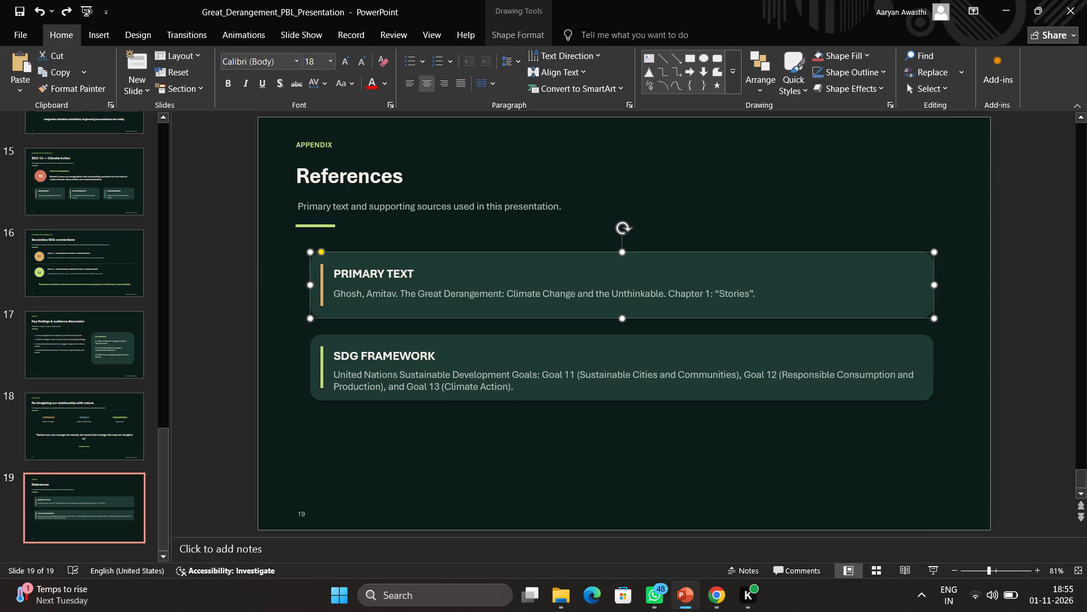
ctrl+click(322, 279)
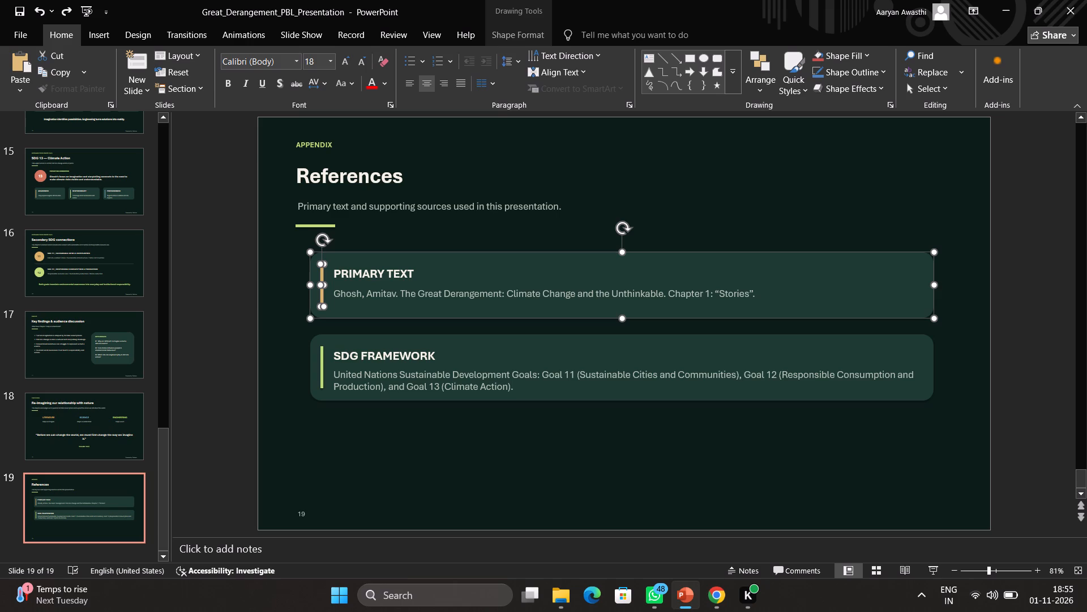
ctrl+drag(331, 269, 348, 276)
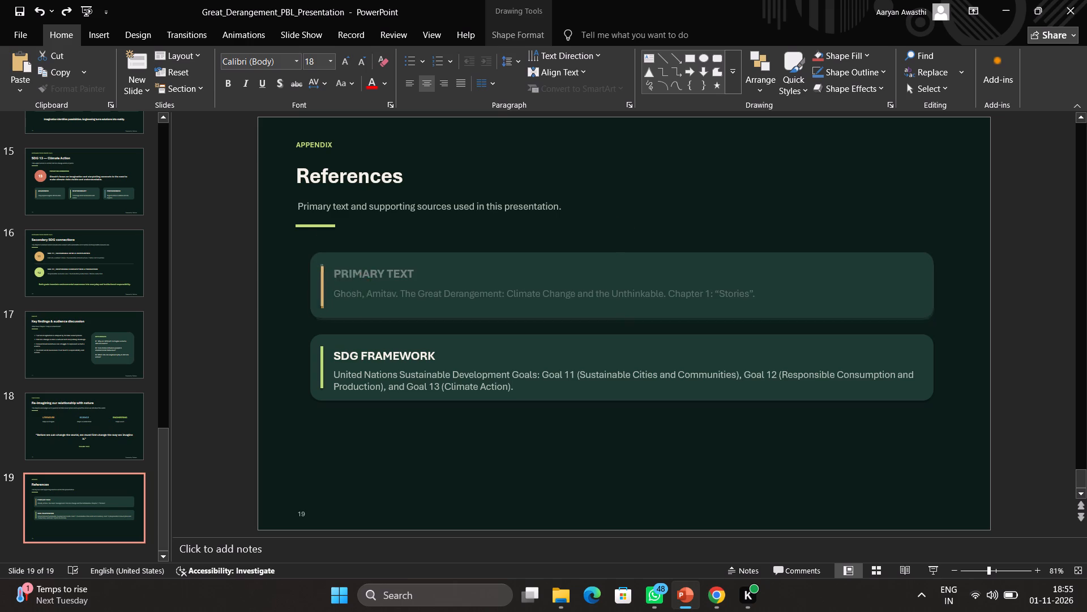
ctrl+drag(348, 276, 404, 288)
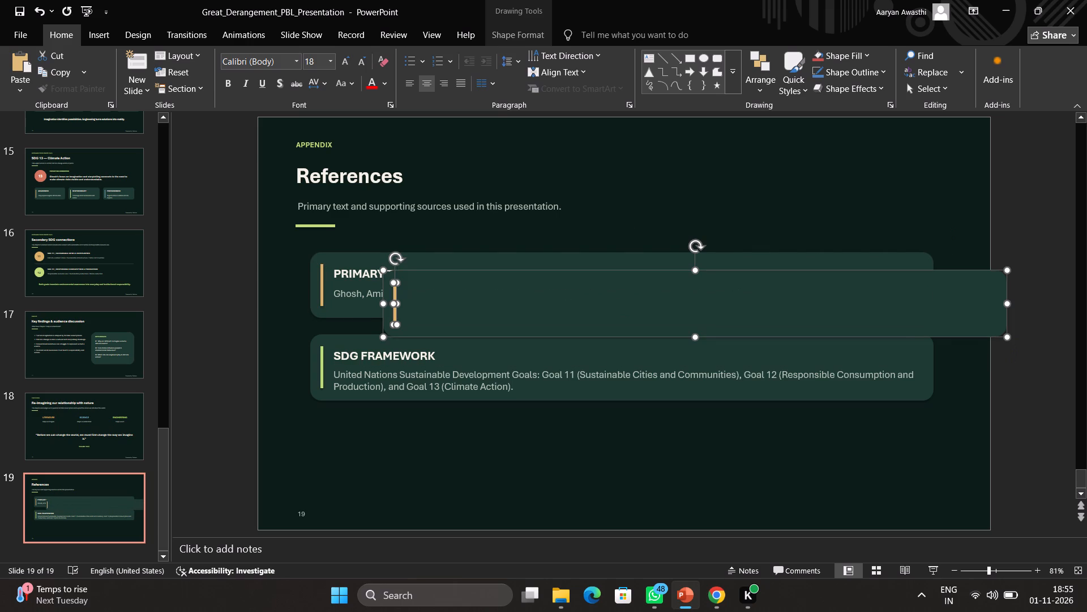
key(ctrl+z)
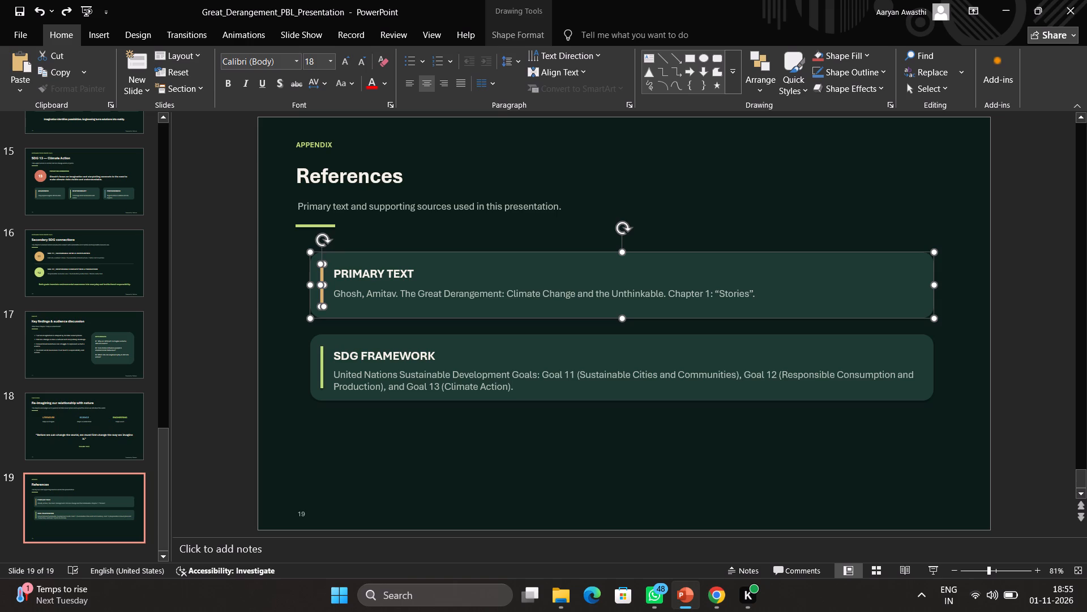
Move the Primary Text card's citation, heading, accent bar and background up together, to just below the green line under the subtitle.
click(440, 293)
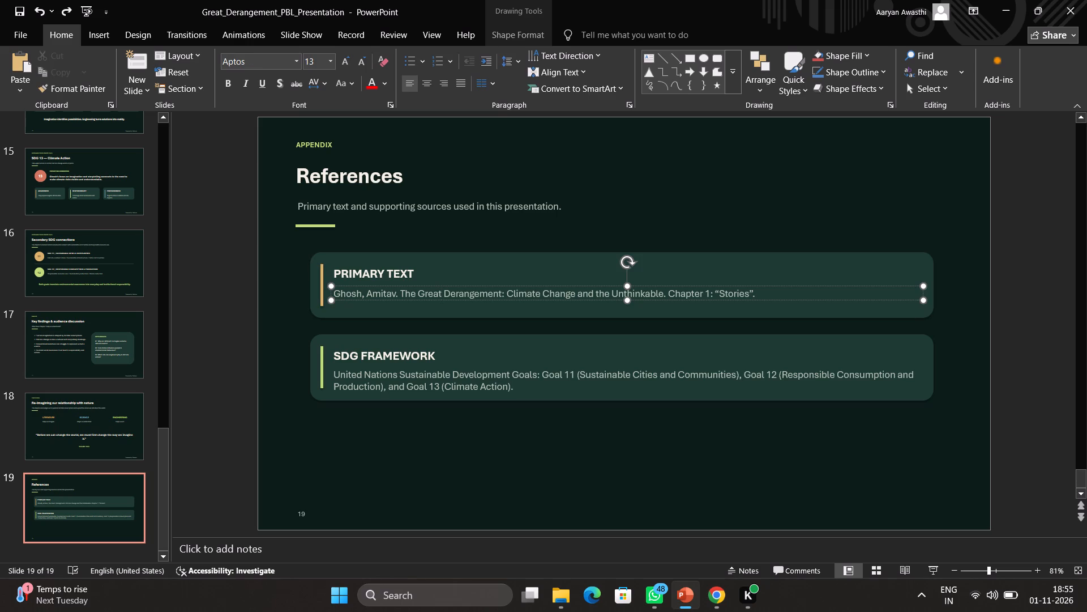
ctrl+click(427, 282)
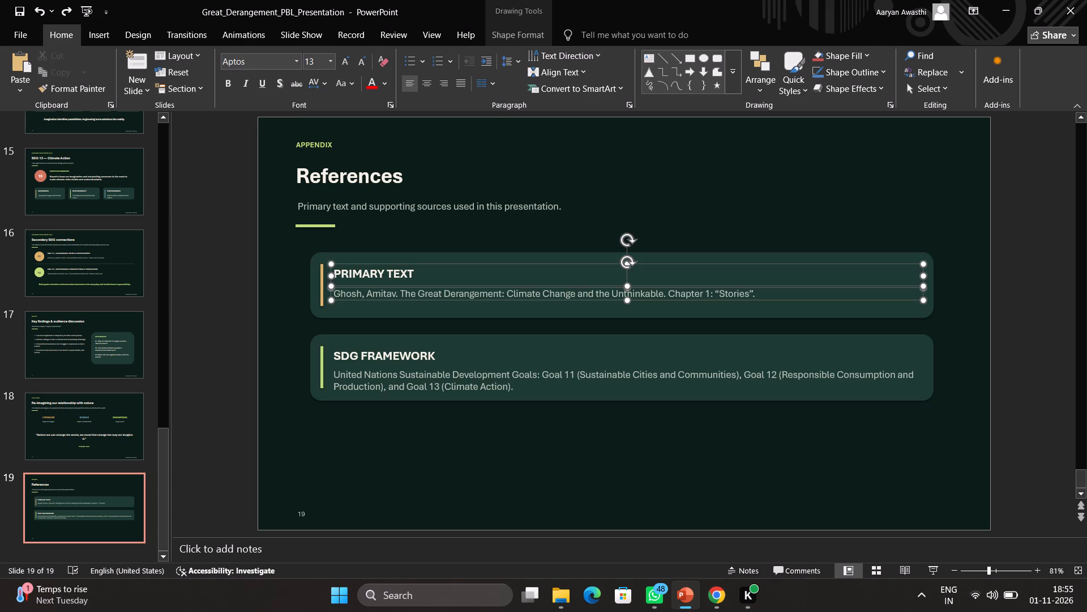
ctrl+click(322, 288)
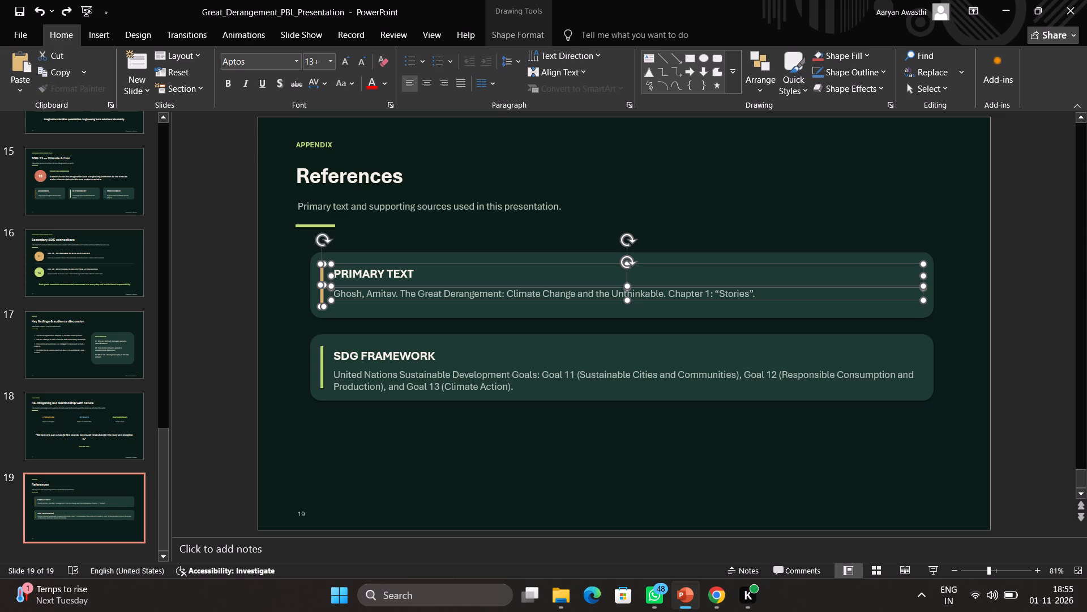
ctrl+click(351, 312)
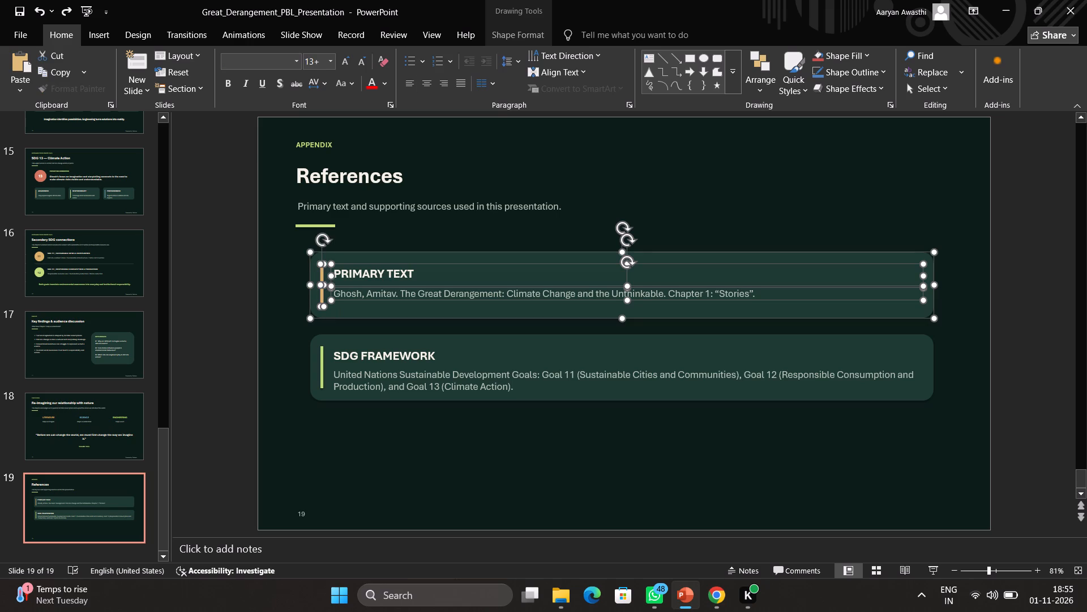
key(Up)
key(Up)
key(Up)
key(Up)
key(Up)
key(Up)
key(Up)
key(Up)
key(Up)
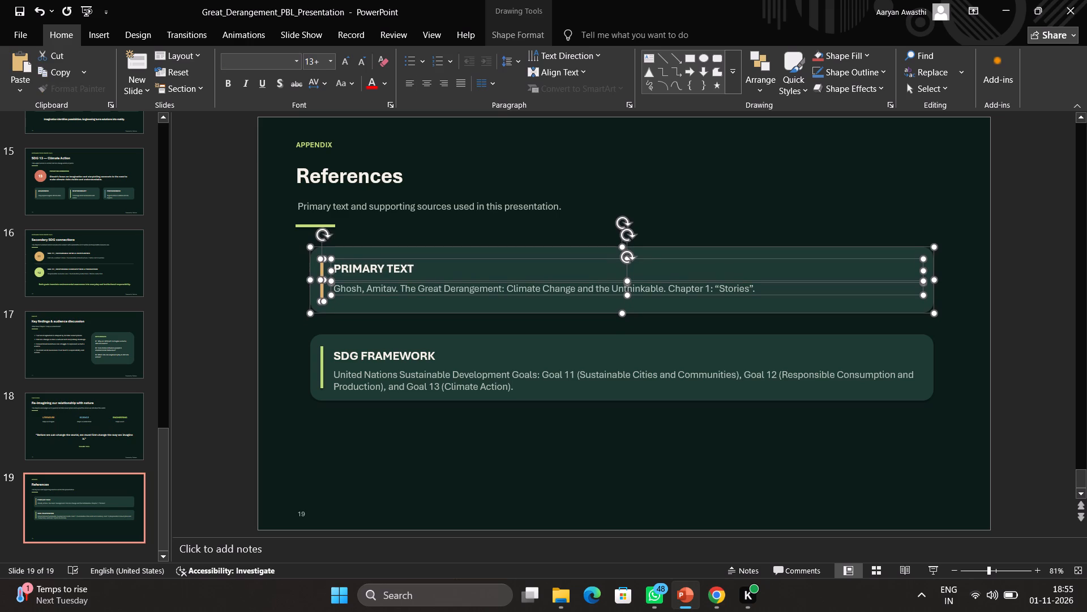
key(Up)
key(Up)
key(Up)
key(Up)
key(Up)
key(Up)
key(Up)
key(Up)
key(Up)
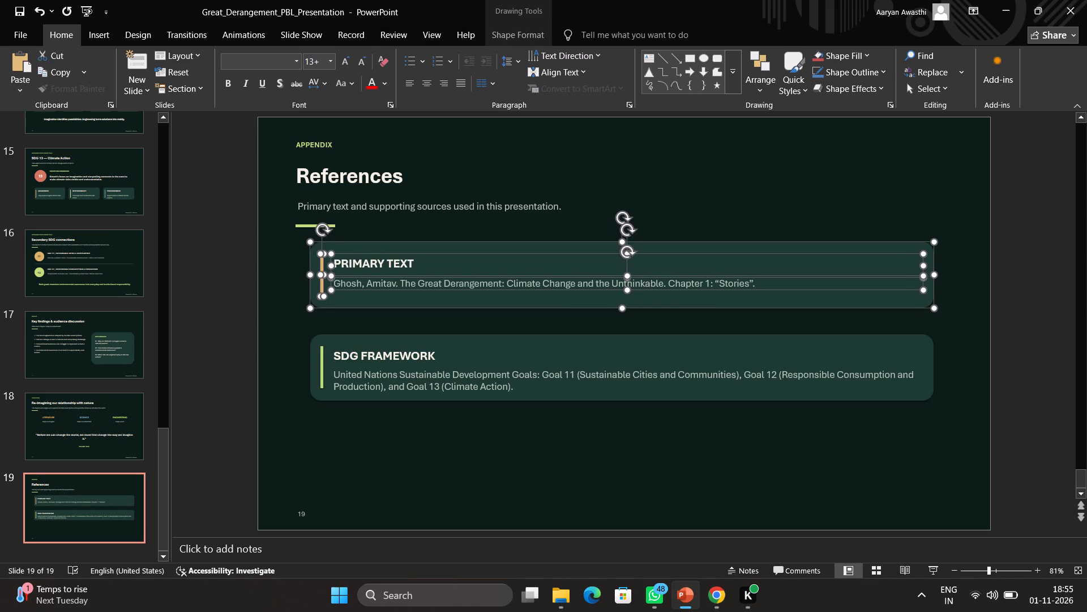
key(Up)
key(Up)
key(Up)
key(Up)
key(Up)
key(Up)
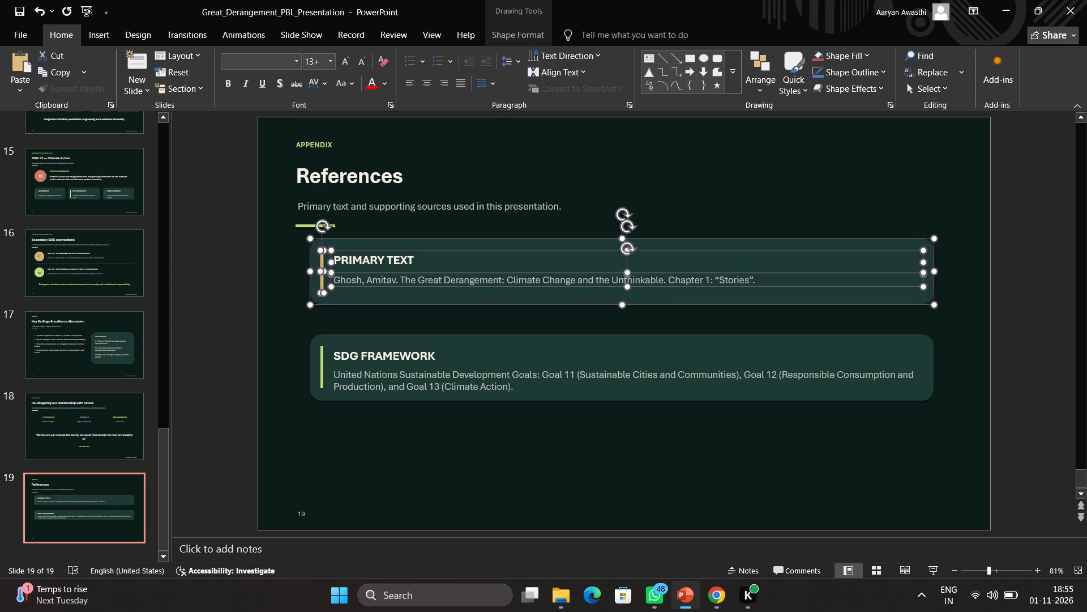
key(Up)
key(Up)
key(Down)
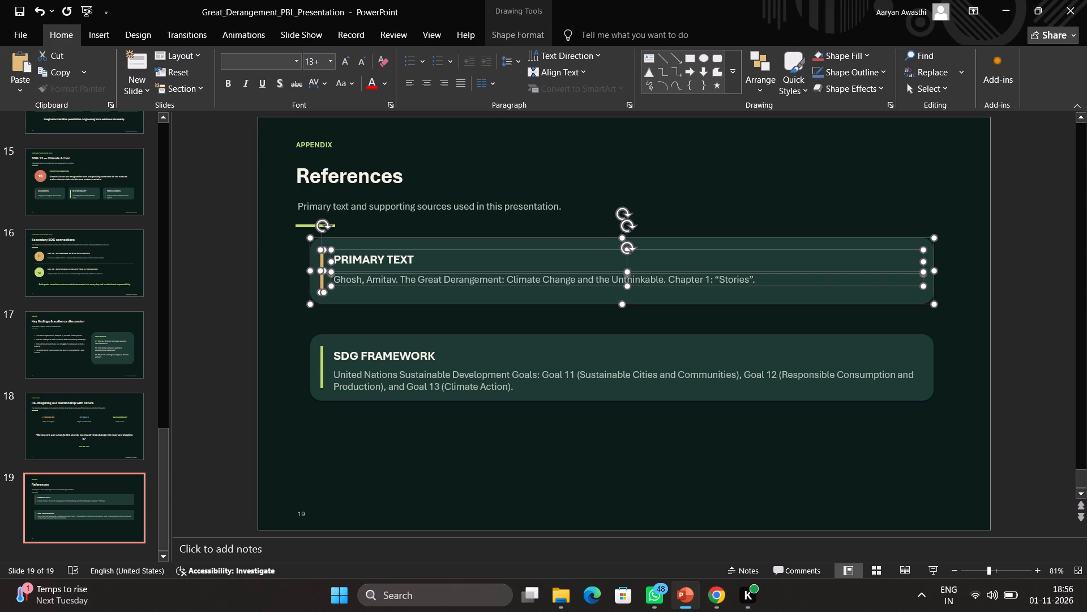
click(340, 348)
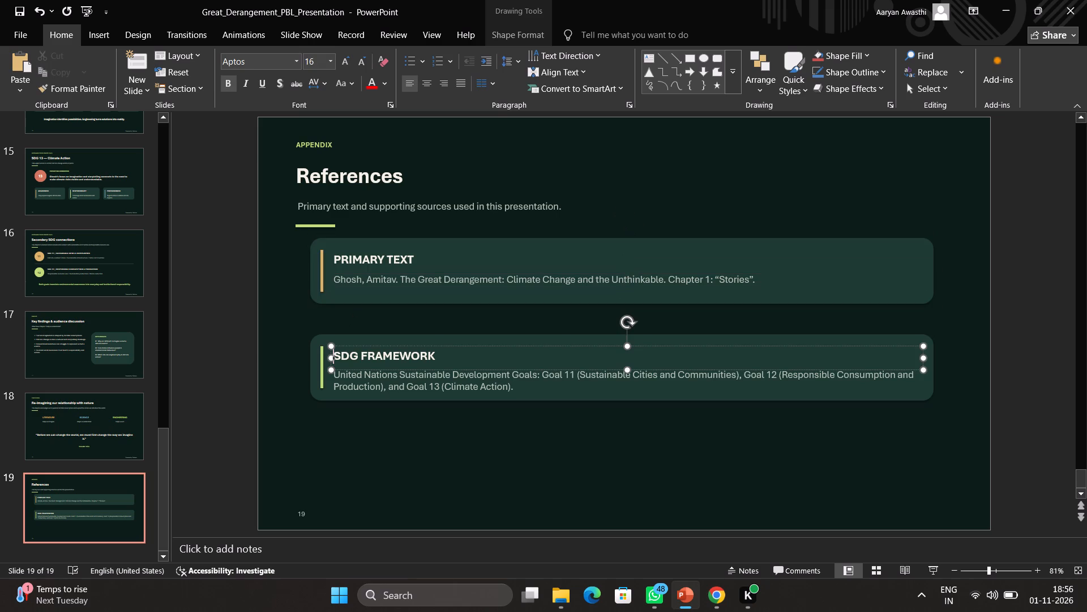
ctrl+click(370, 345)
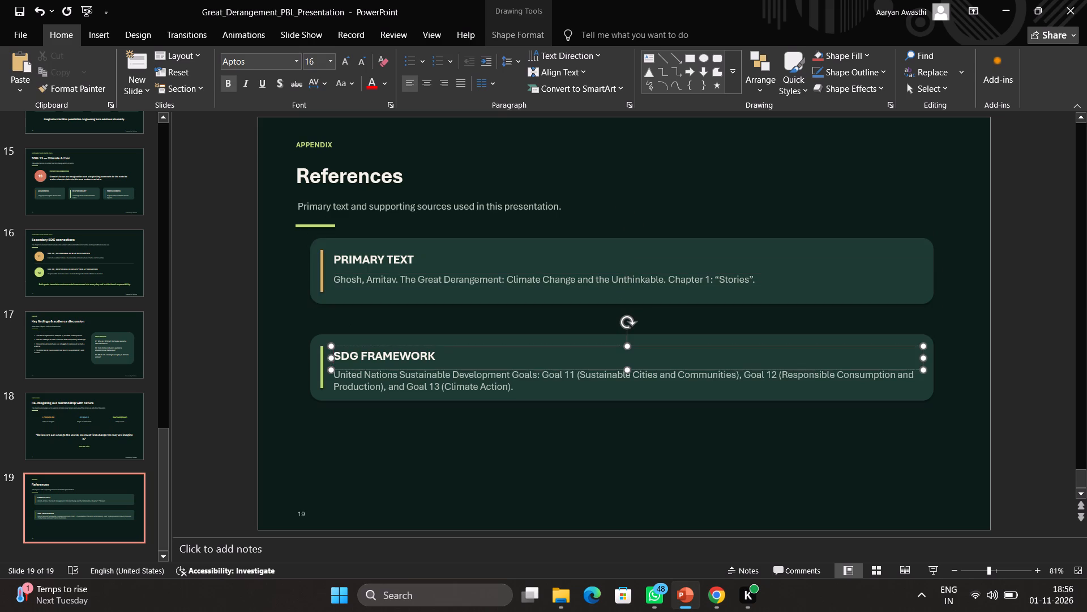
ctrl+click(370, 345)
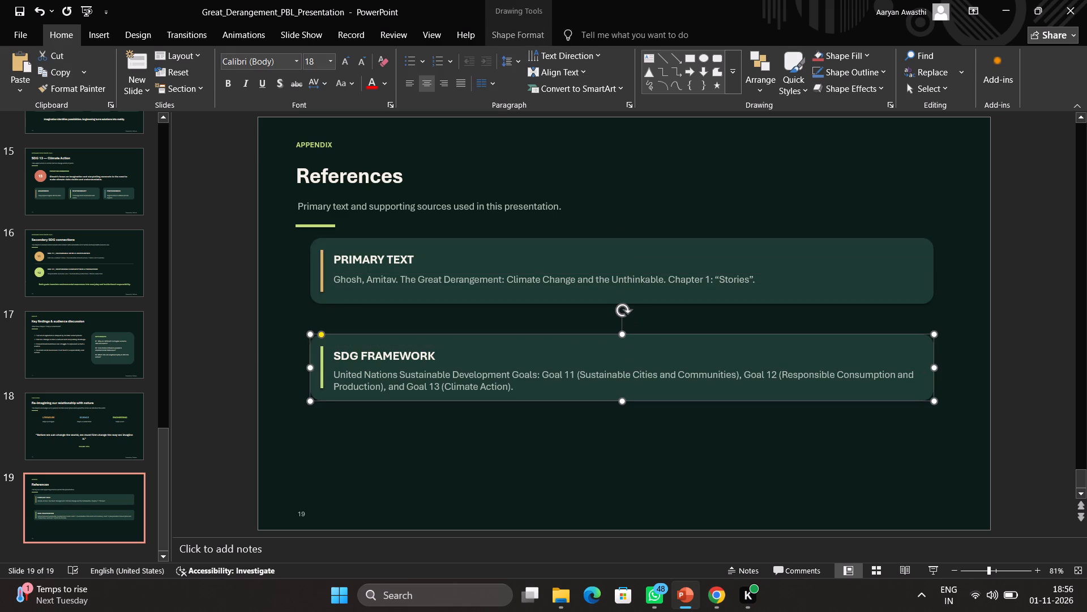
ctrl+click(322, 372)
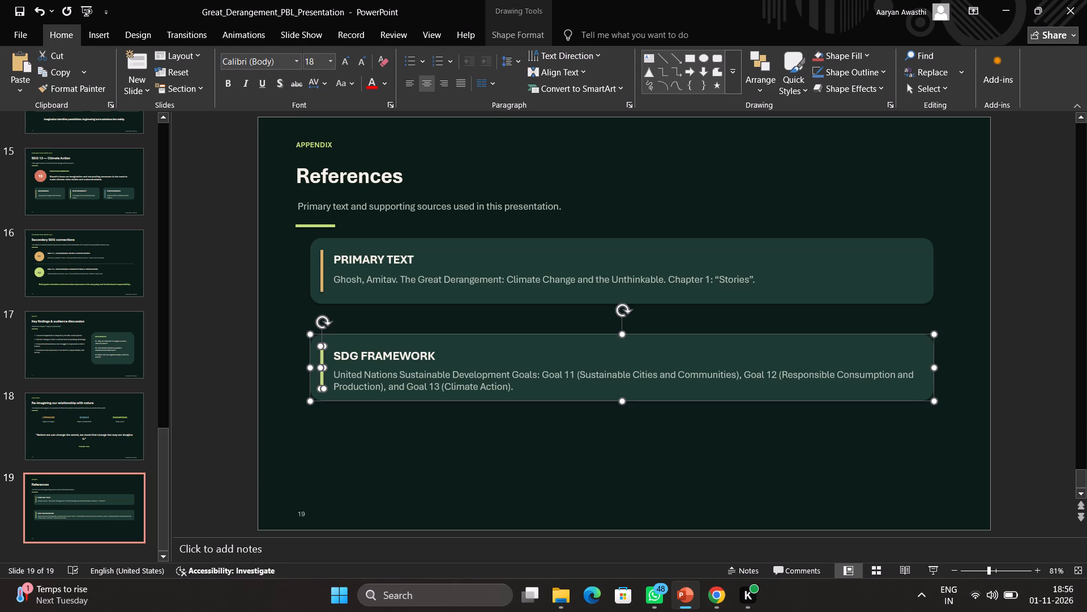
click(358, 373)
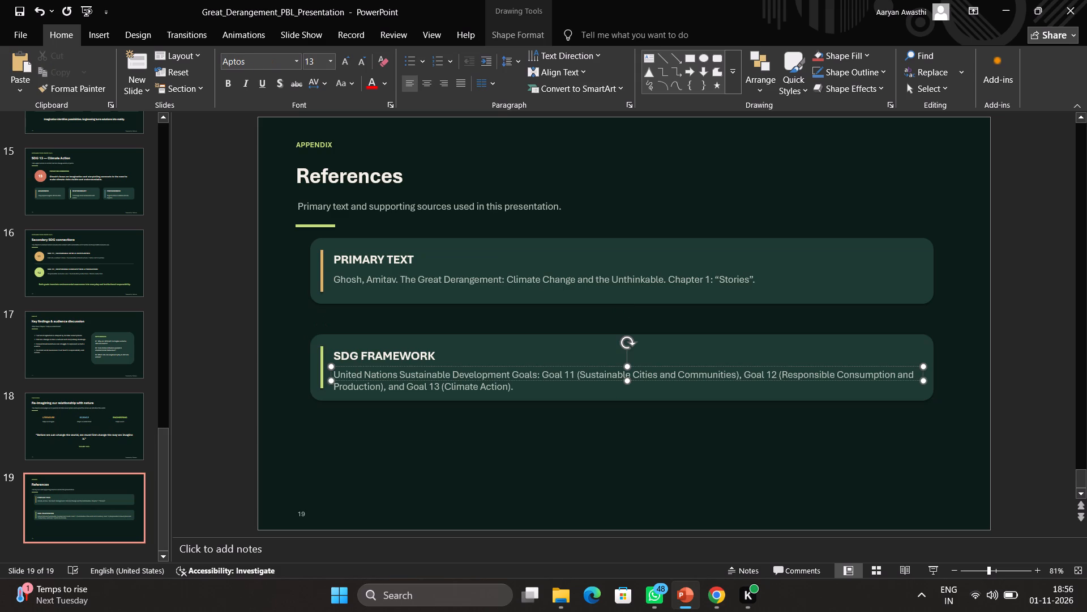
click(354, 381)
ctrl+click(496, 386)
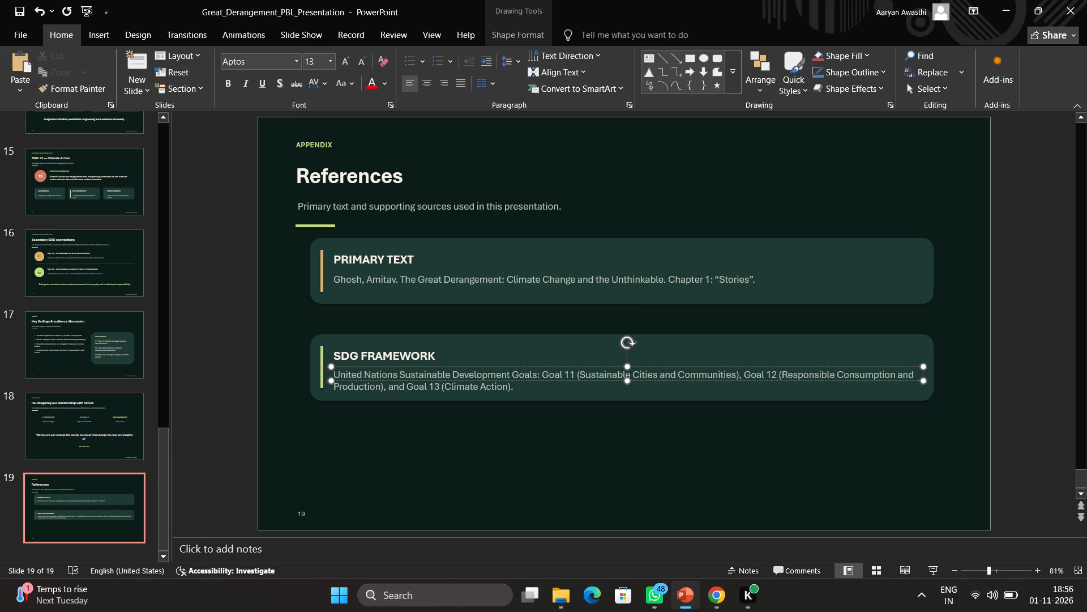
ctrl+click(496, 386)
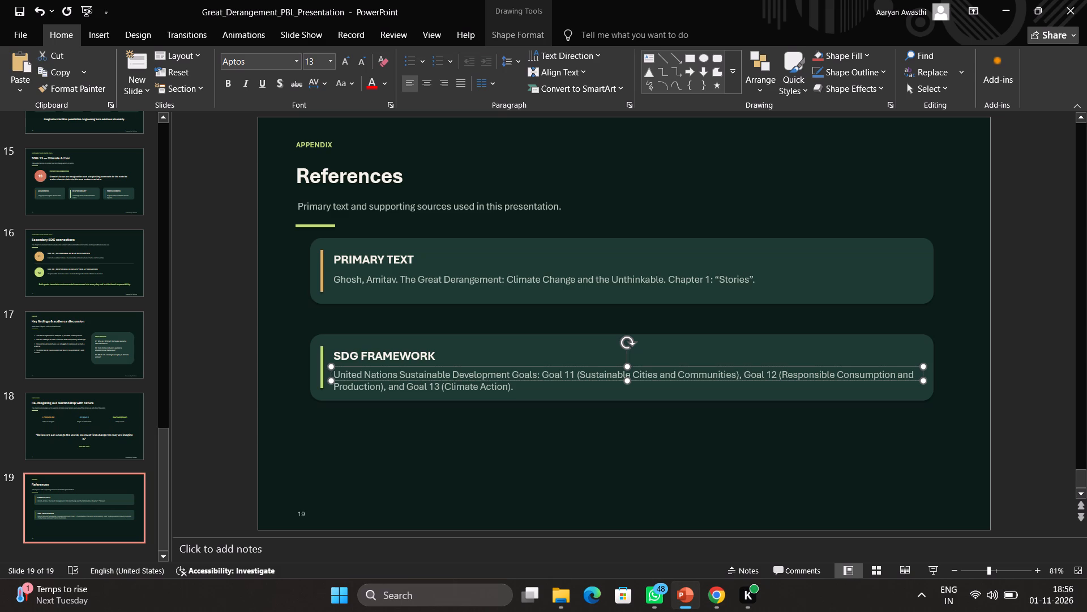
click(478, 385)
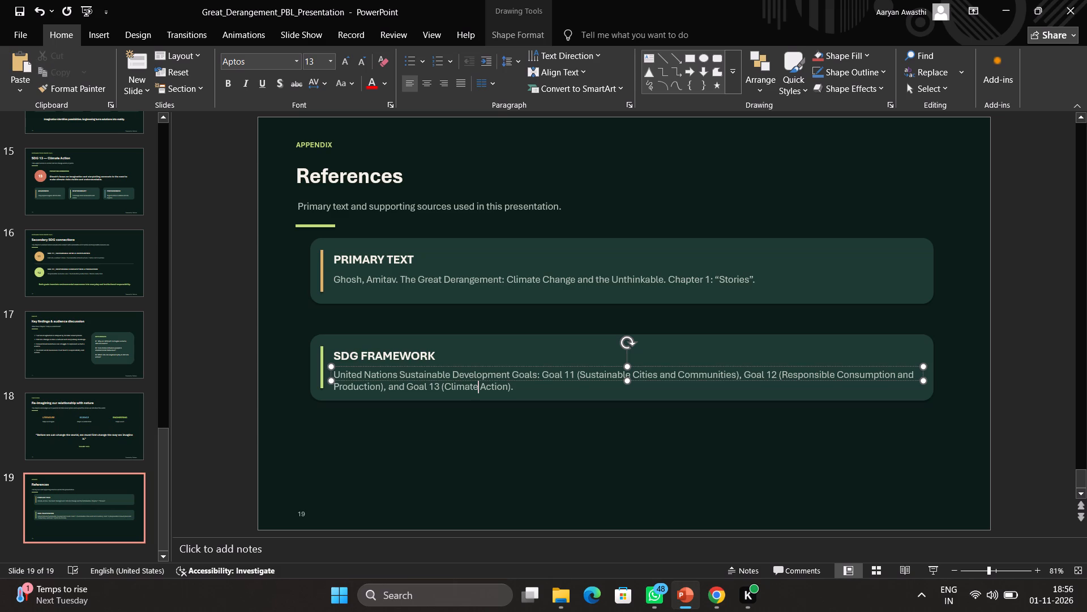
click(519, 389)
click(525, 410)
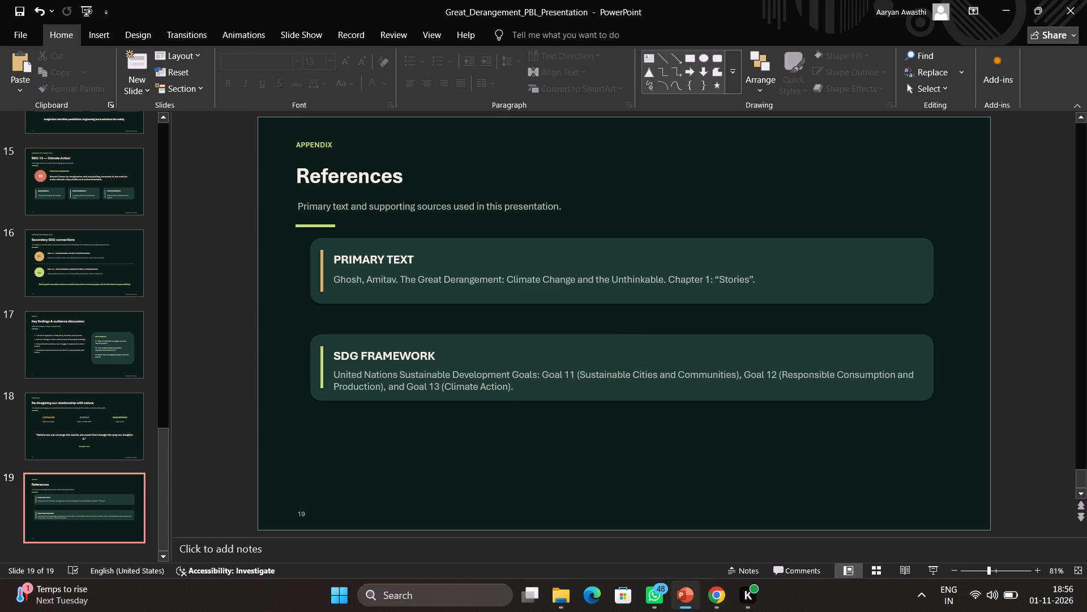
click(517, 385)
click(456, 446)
Move the SDG Framework card's background, green accent bar, heading and description up together, leaving a narrow gap below the Primary Text card.
click(419, 393)
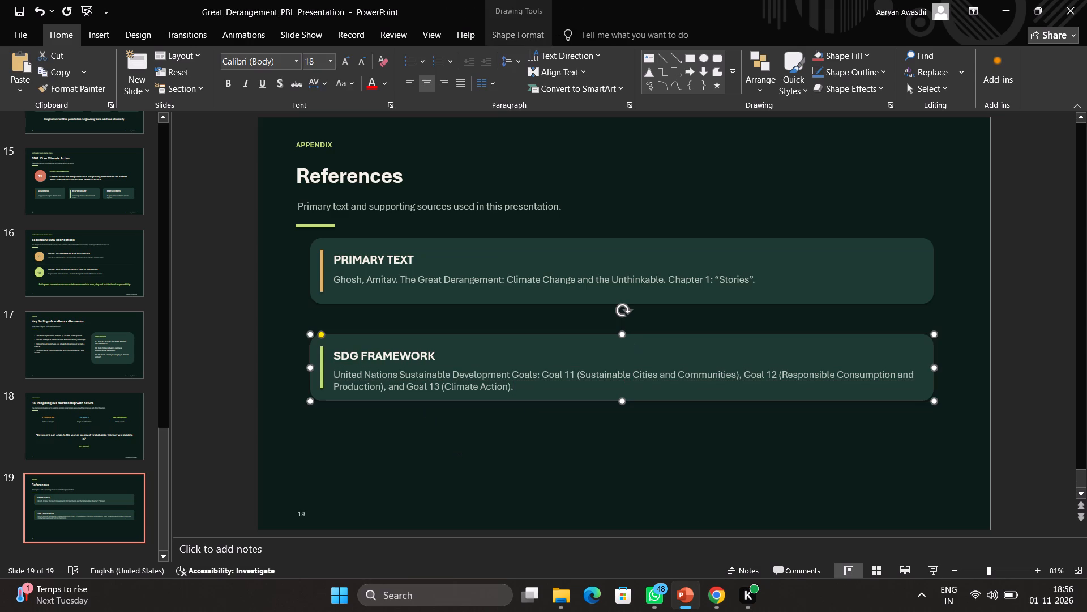
ctrl+click(414, 382)
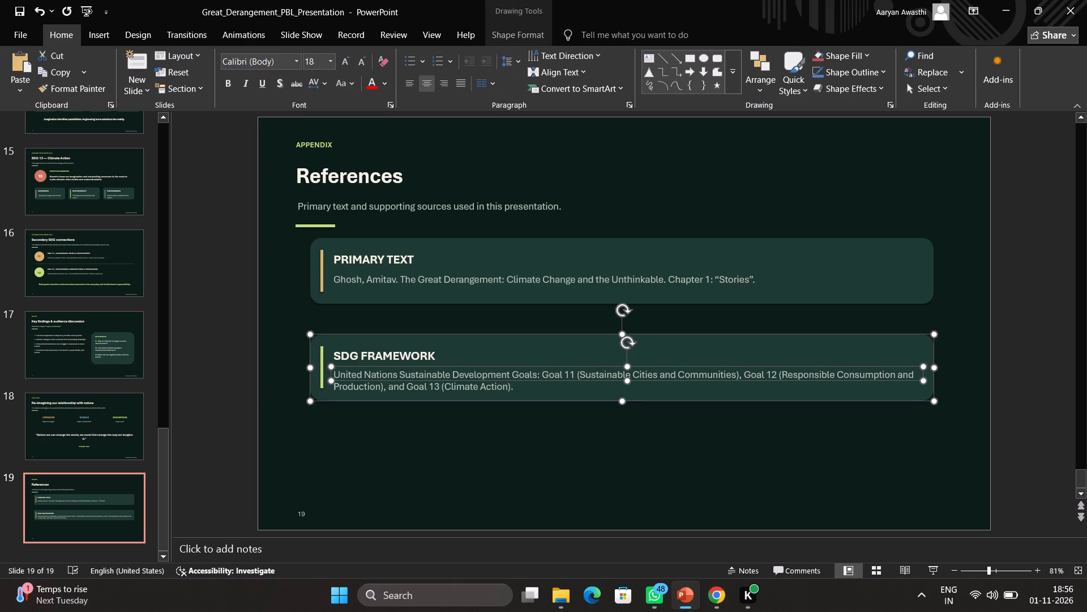
ctrl+click(320, 350)
ctrl+click(320, 350)
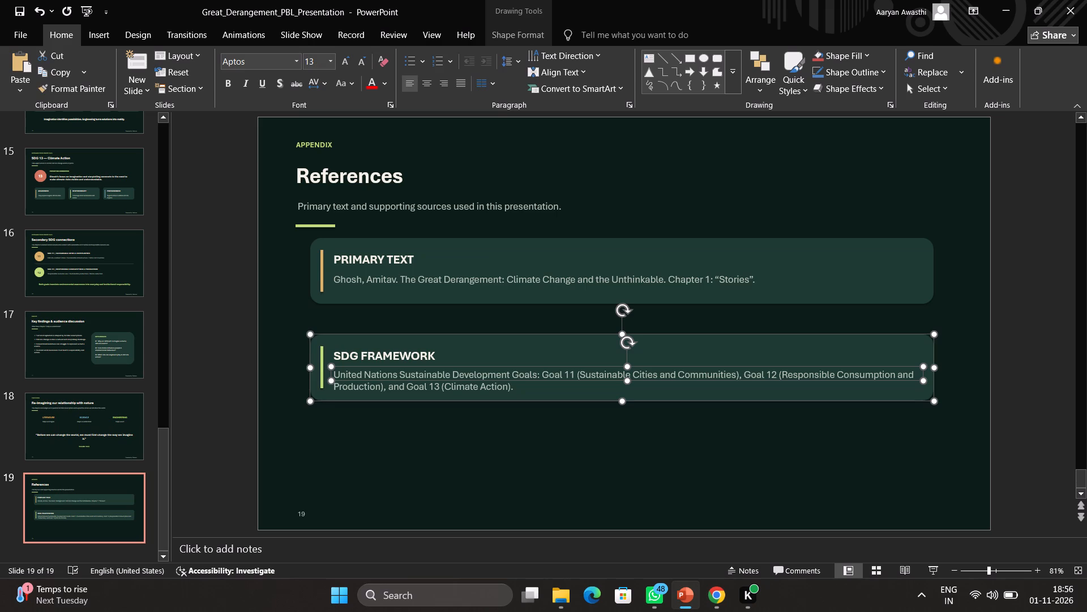
ctrl+click(322, 388)
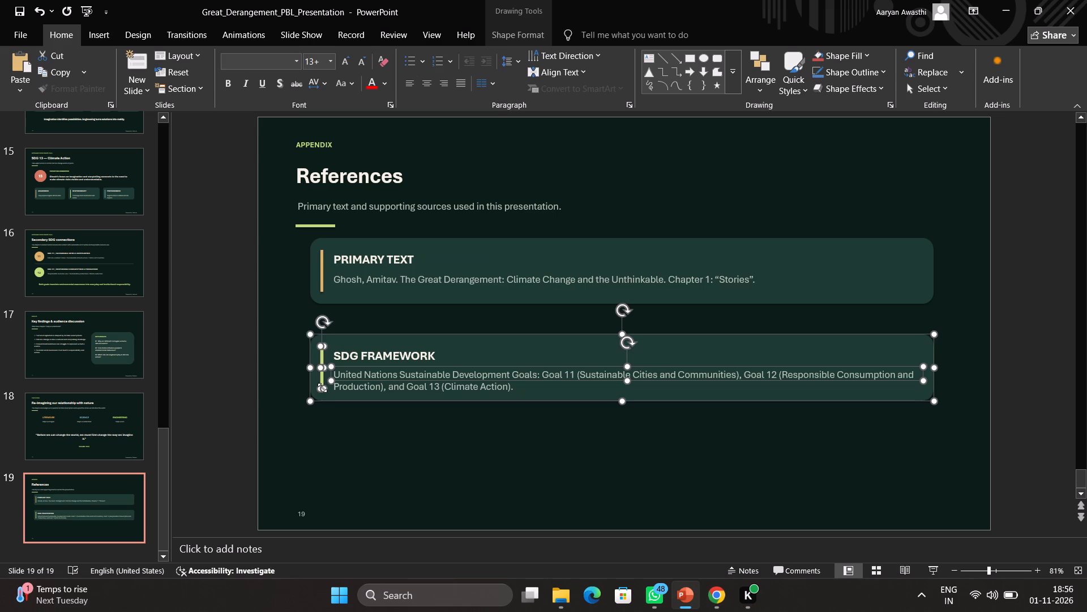
ctrl+click(366, 365)
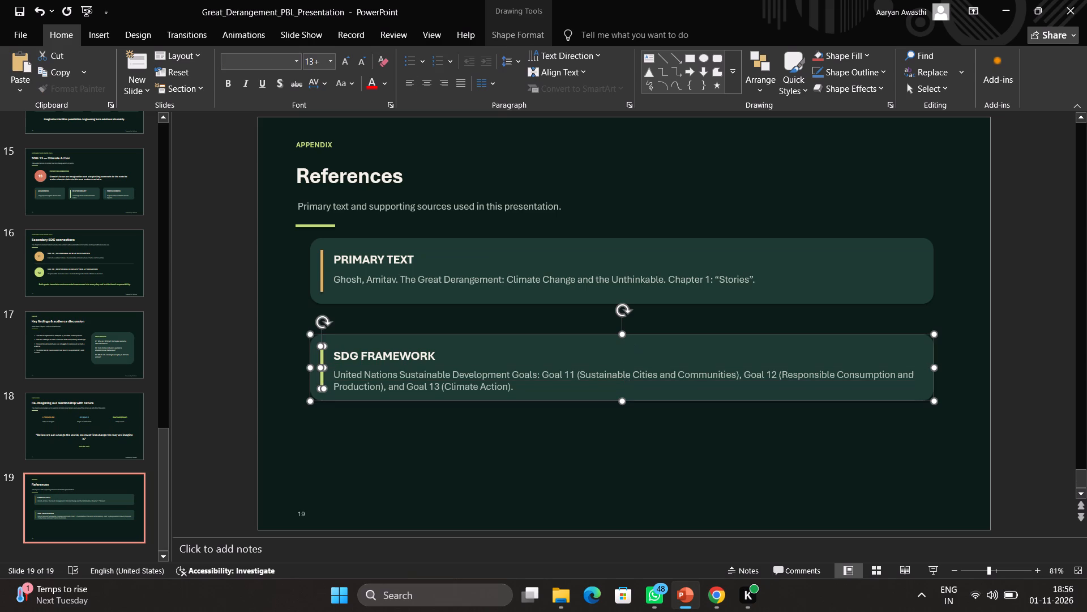
ctrl+click(366, 365)
ctrl+click(362, 375)
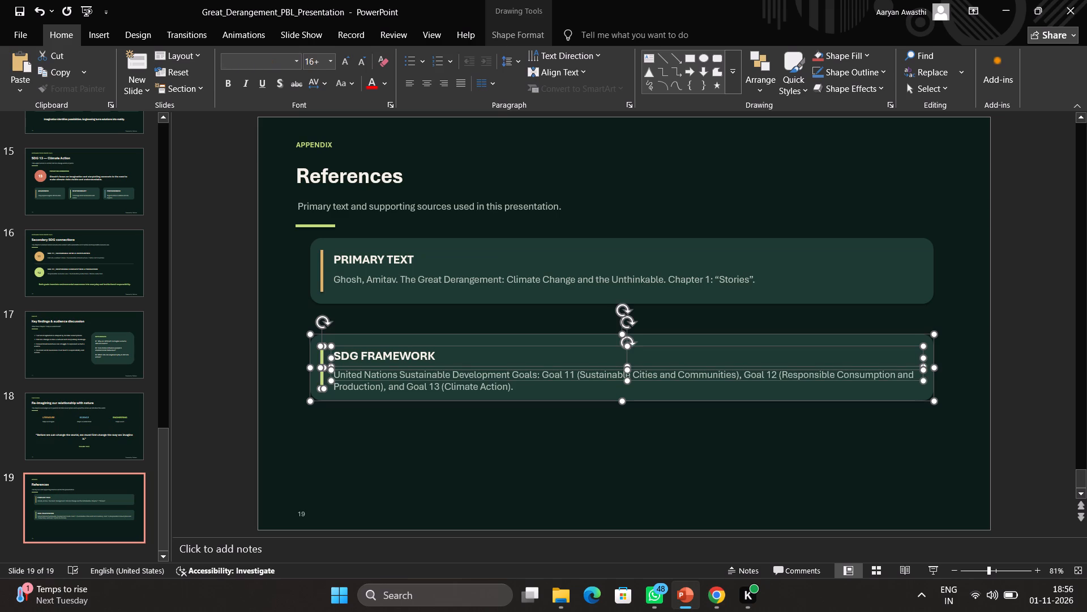
key(Up)
key(Up)
key(Up)
key(Up)
key(Up)
key(Up)
key(Up)
key(Up)
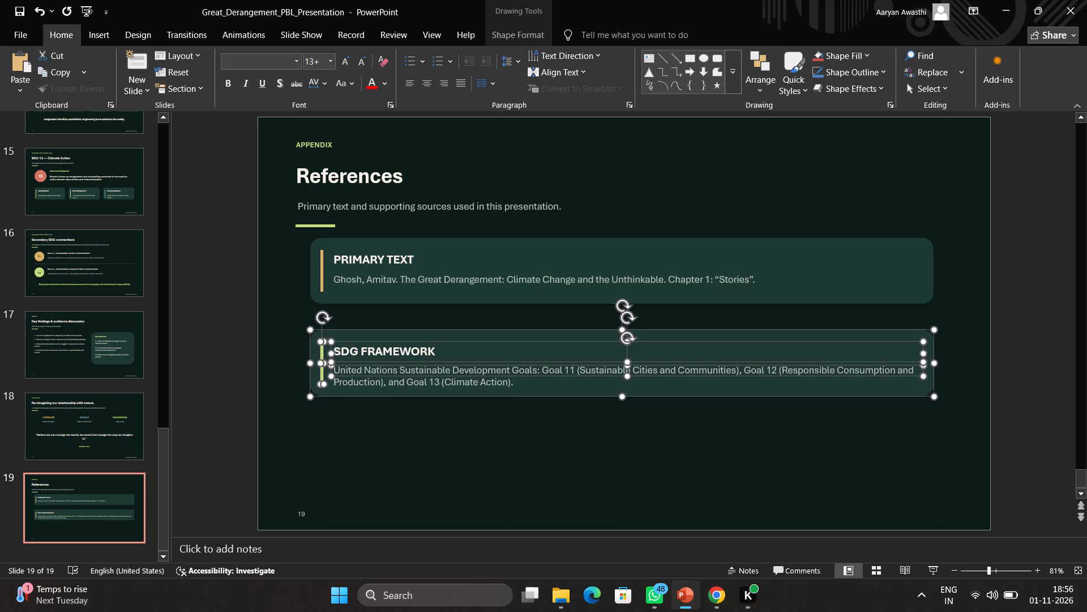
key(Up)
key(Up)
key(Up)
key(Up)
key(Up)
key(Up)
key(Up)
key(Up)
key(Up)
key(Up)
key(Up)
key(Up)
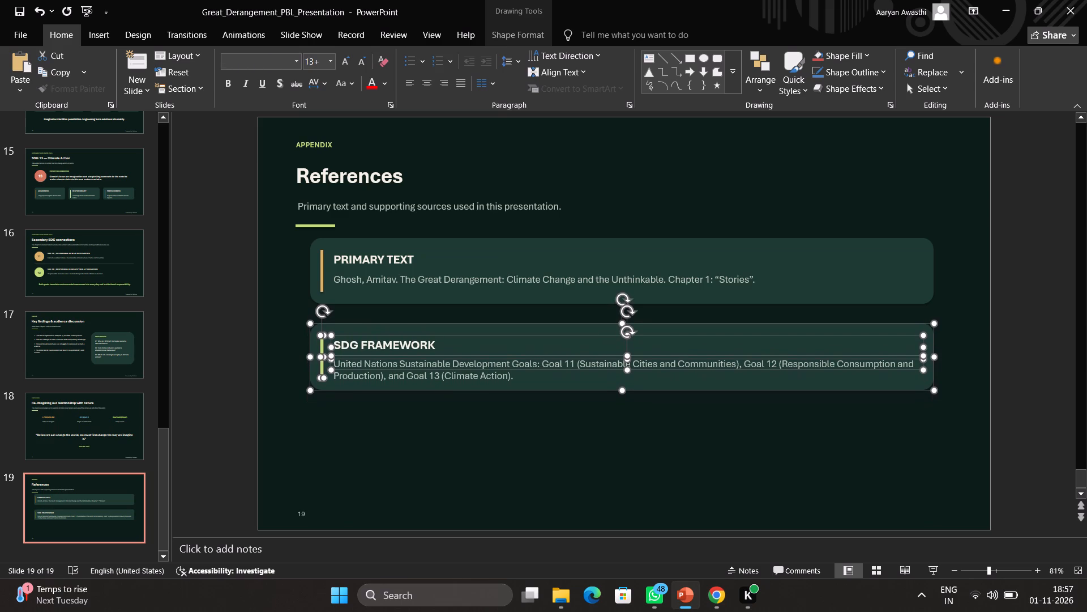
key(Up)
key(Up)
key(Up)
key(Up)
key(Up)
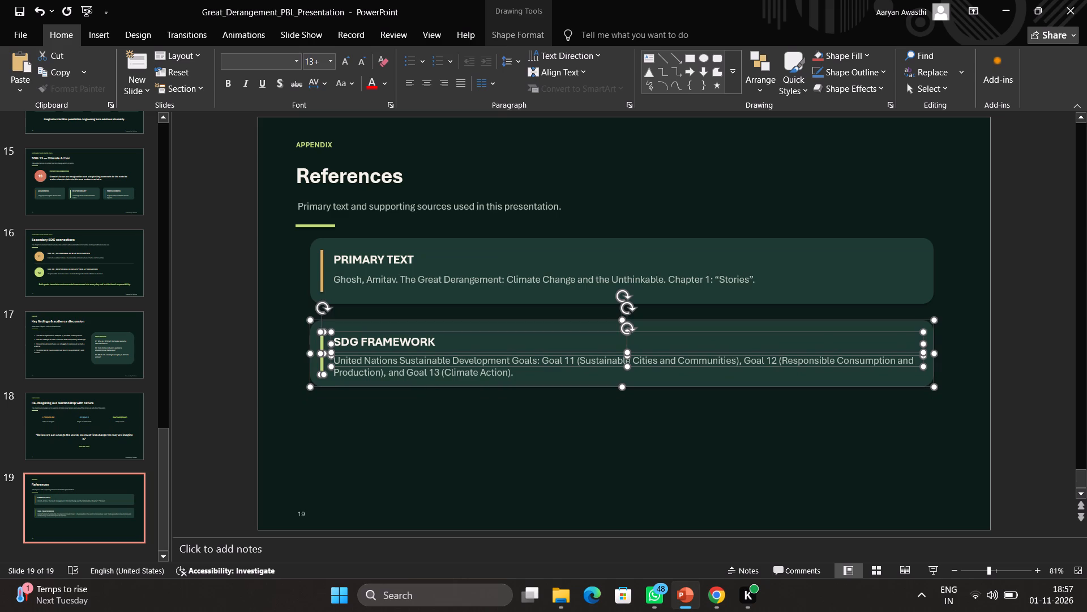
key(Up)
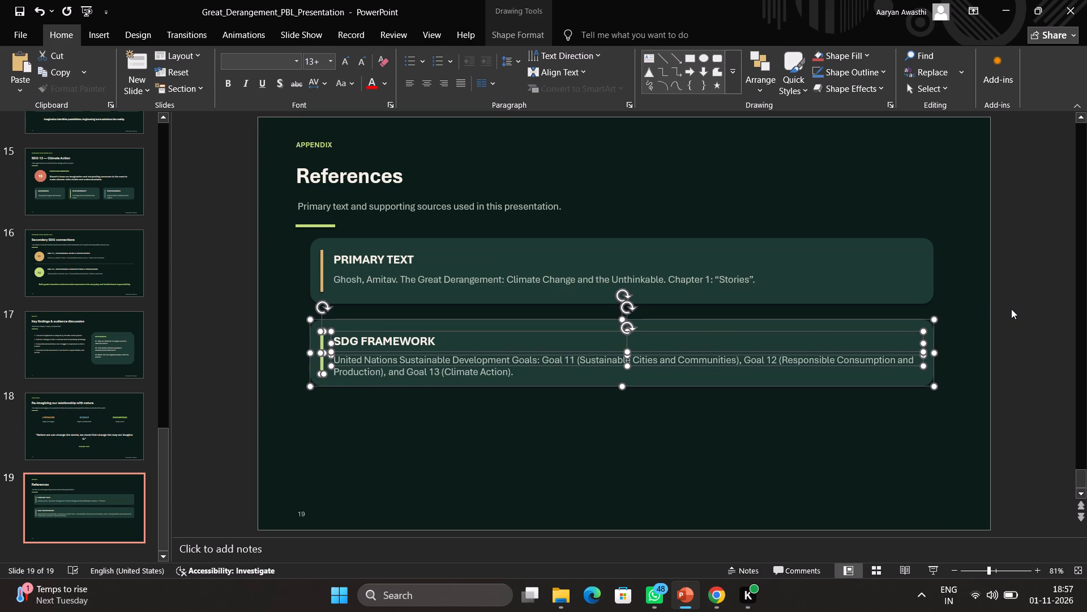
click(950, 397)
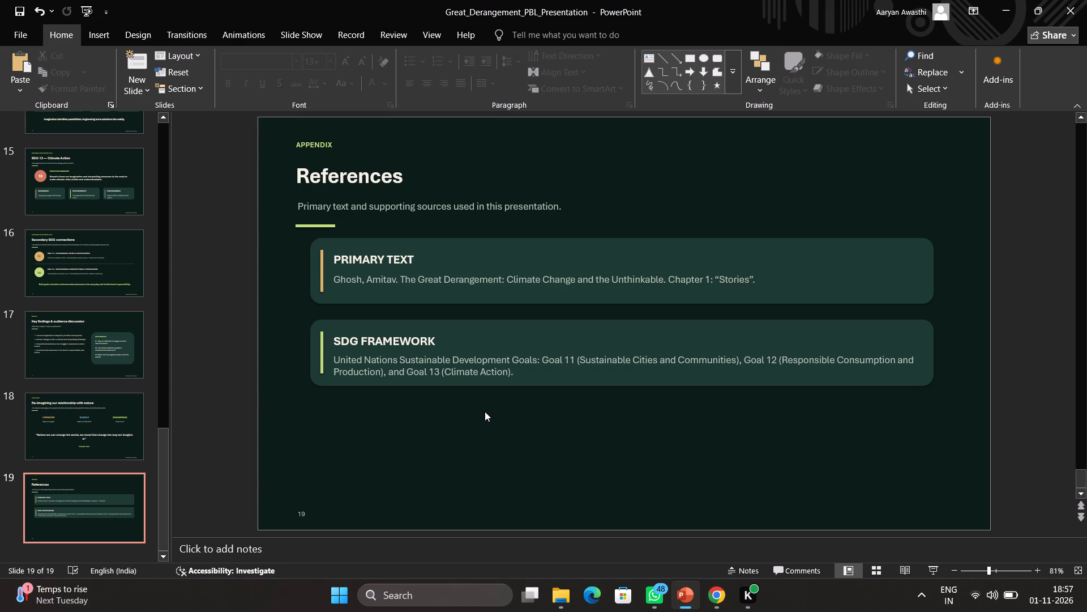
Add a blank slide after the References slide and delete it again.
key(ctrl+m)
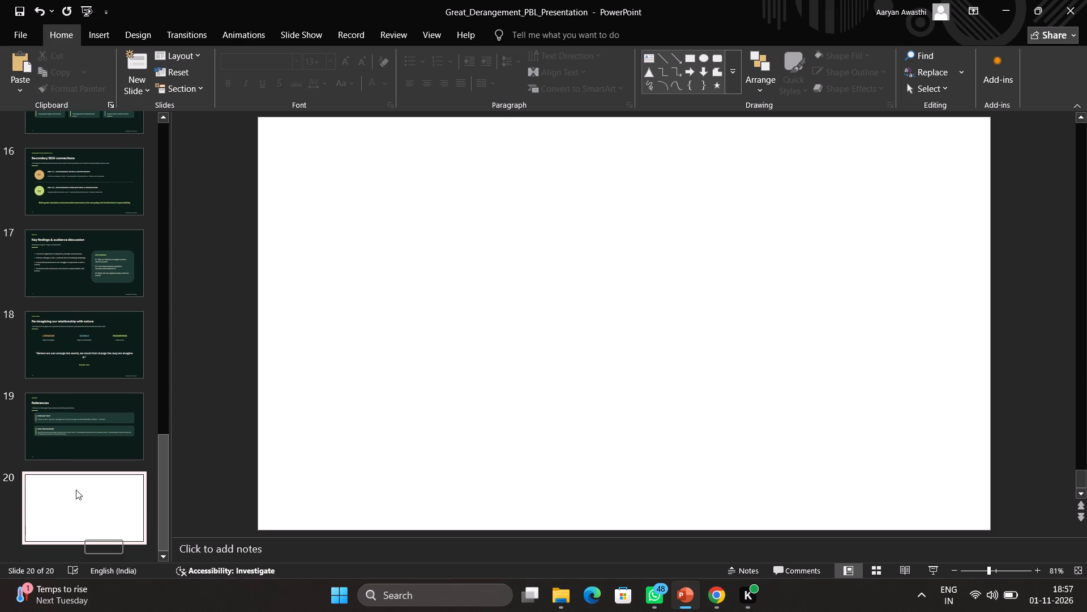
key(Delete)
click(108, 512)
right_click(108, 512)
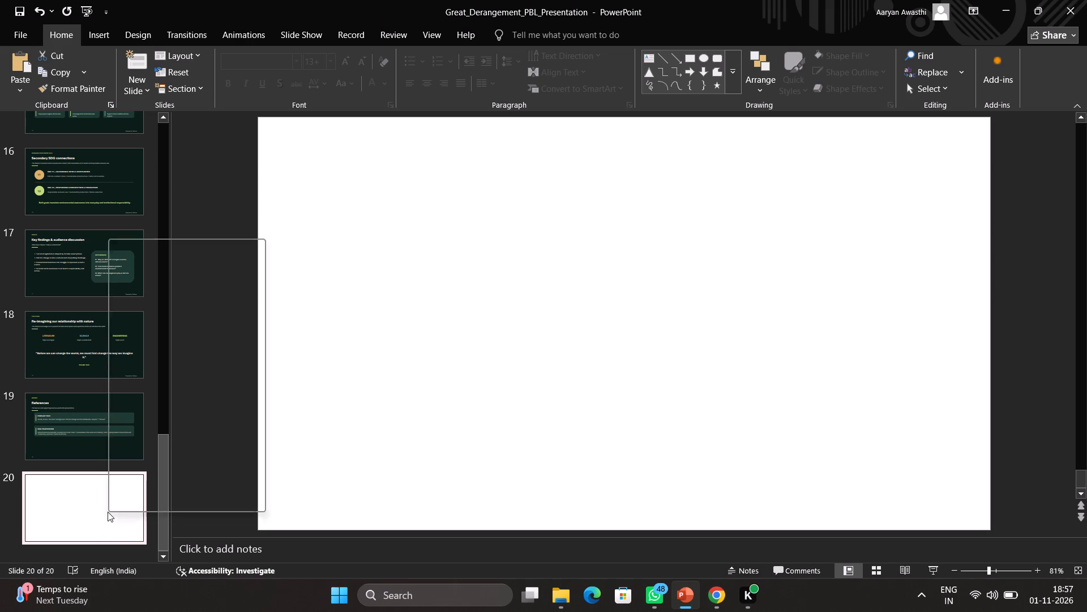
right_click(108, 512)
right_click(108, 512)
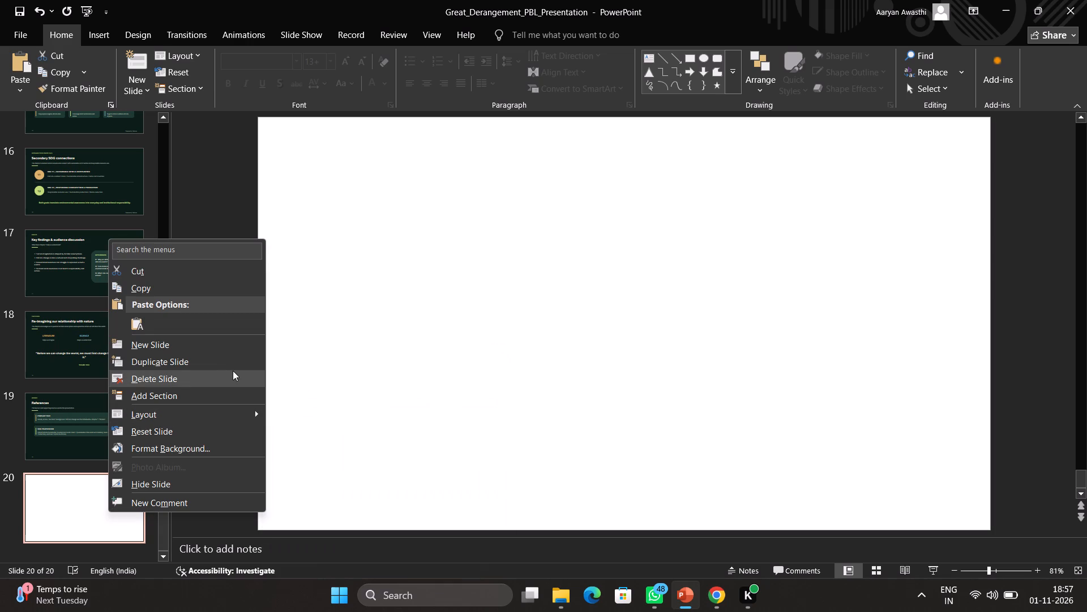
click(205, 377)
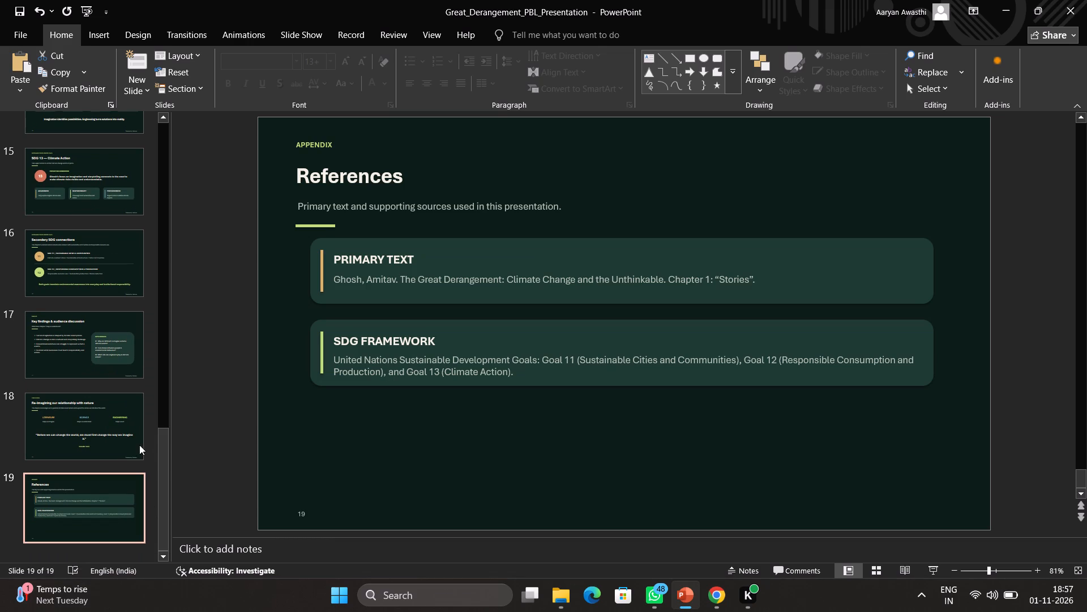
Draw a text box in the empty area below the SDG Framework card, spanning about two thirds of the slide's width.
click(449, 399)
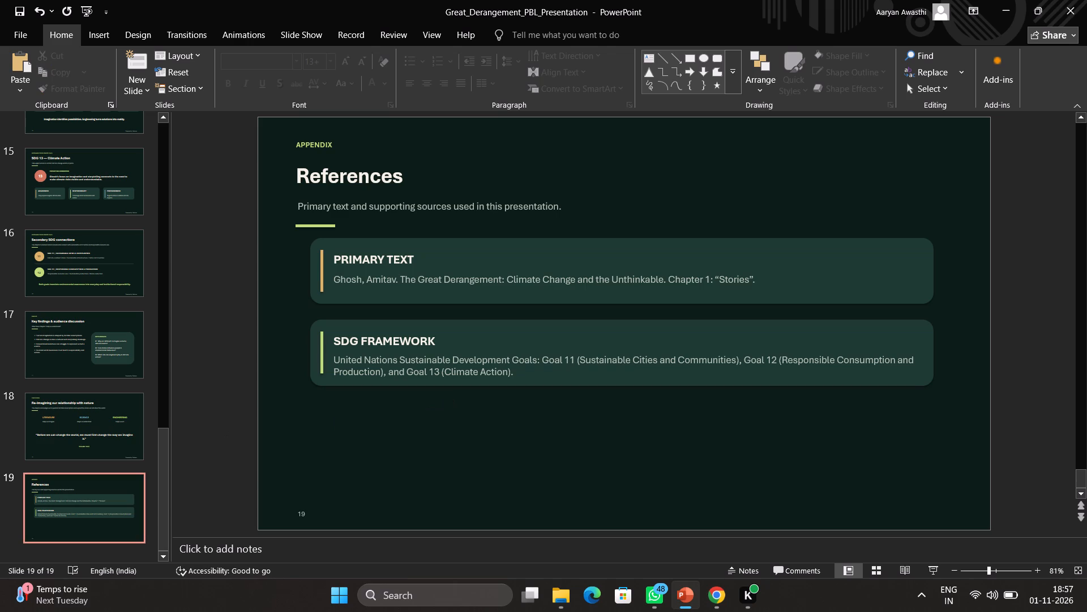
click(93, 35)
click(61, 35)
click(113, 26)
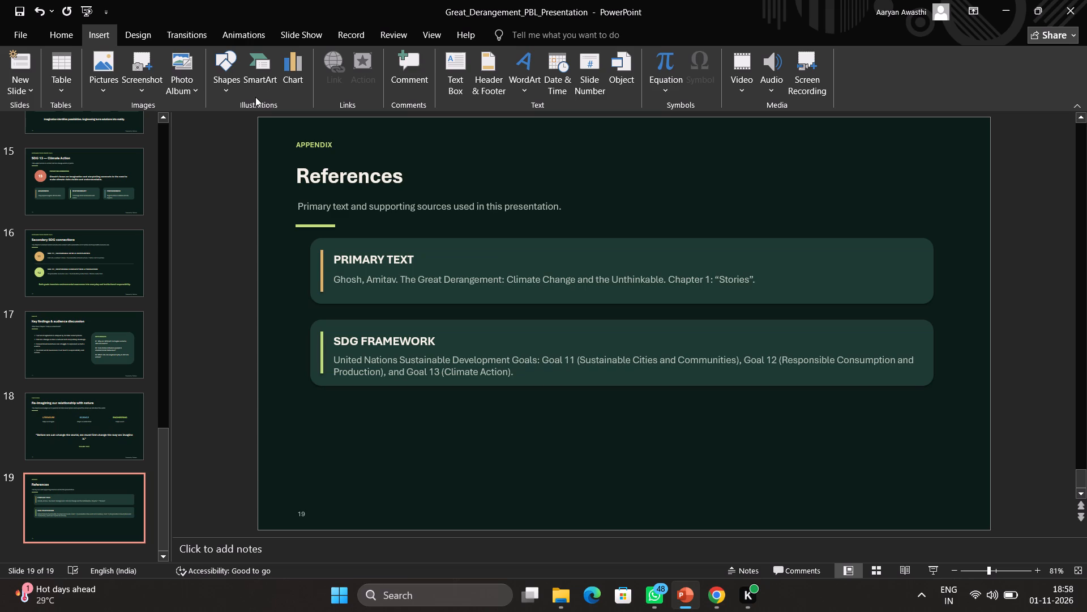
click(343, 405)
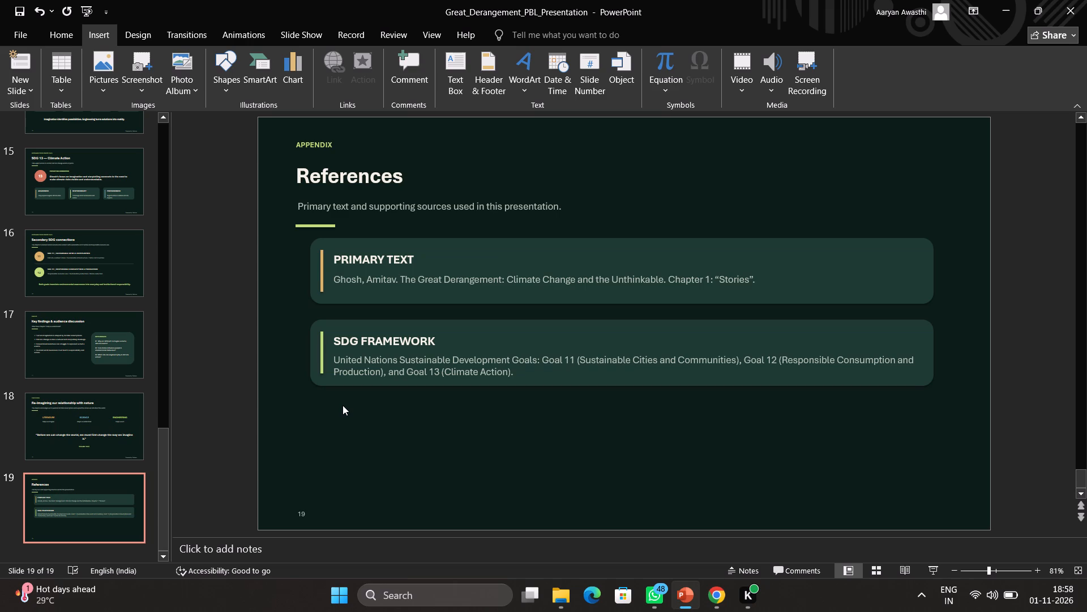
click(343, 405)
click(453, 69)
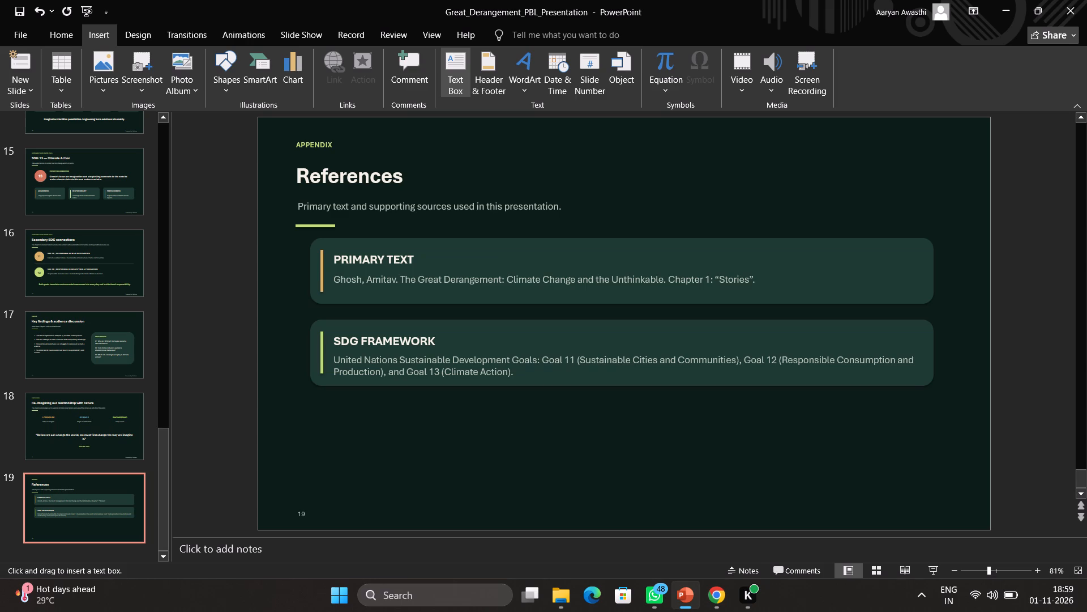
drag(318, 427, 803, 488)
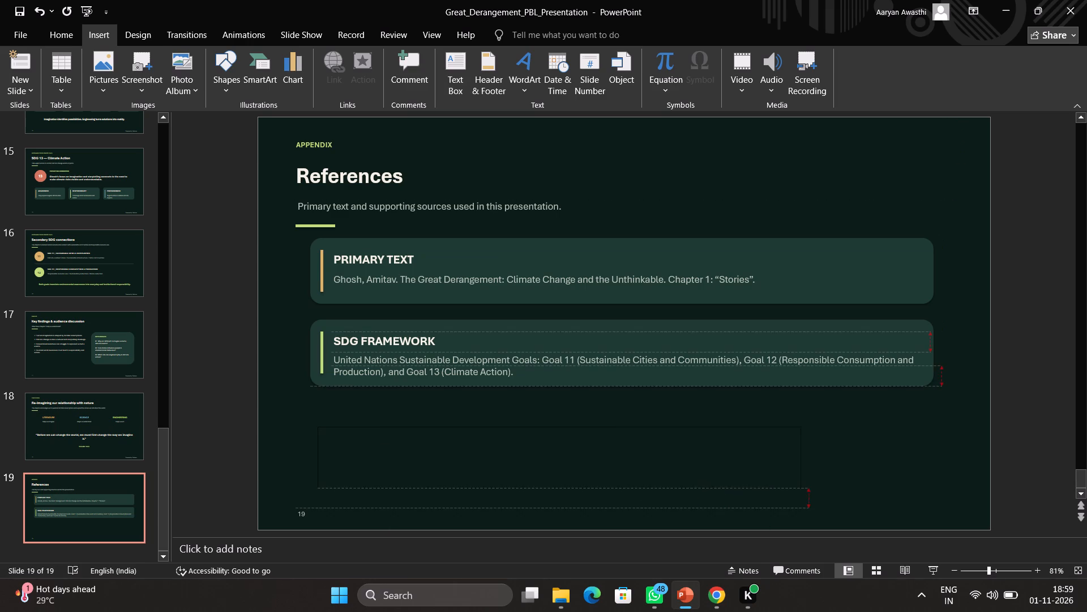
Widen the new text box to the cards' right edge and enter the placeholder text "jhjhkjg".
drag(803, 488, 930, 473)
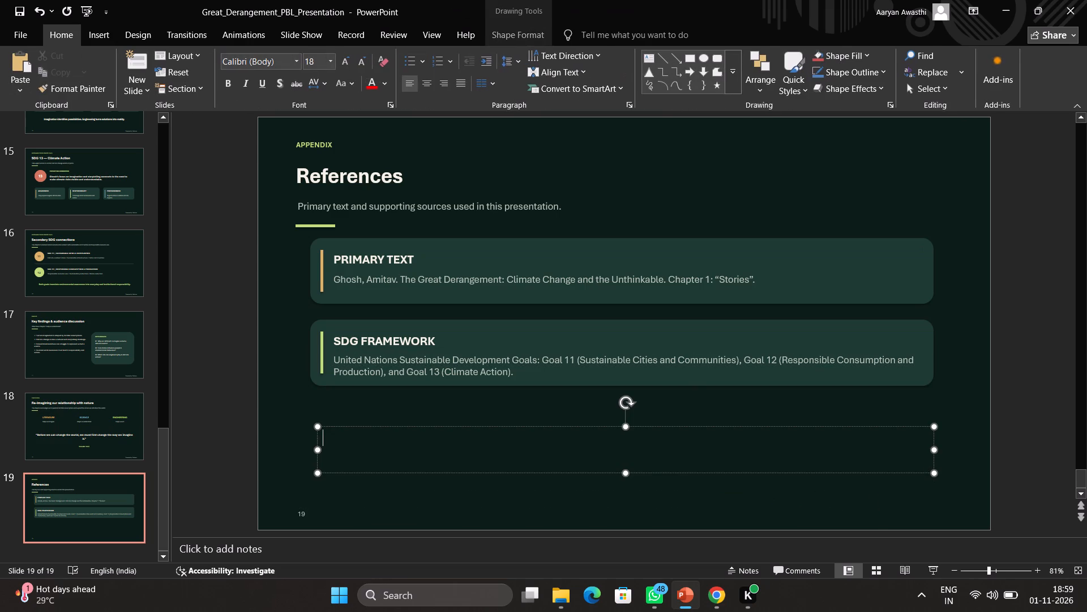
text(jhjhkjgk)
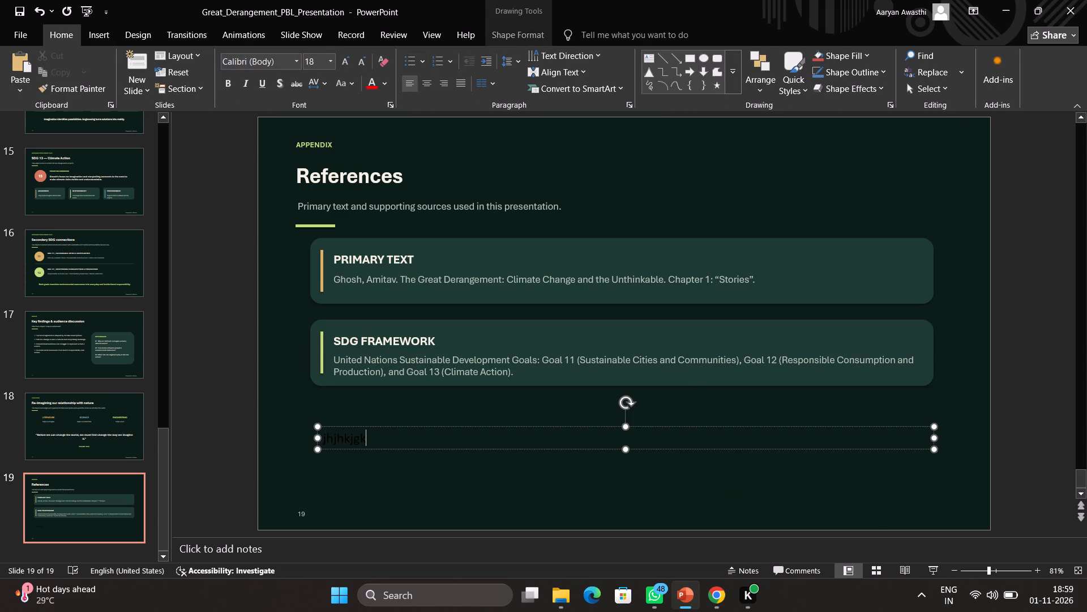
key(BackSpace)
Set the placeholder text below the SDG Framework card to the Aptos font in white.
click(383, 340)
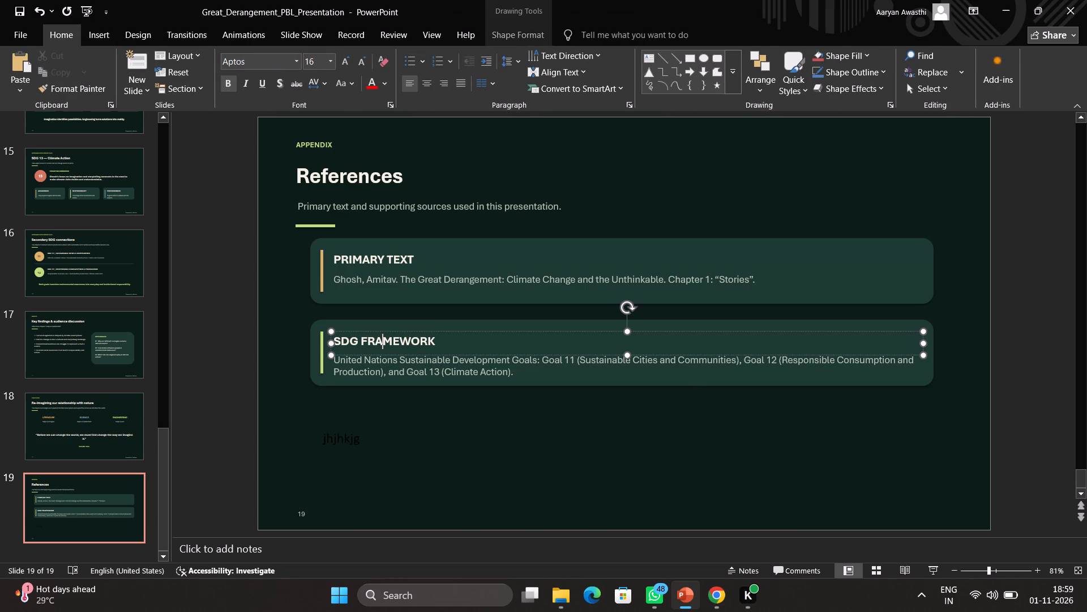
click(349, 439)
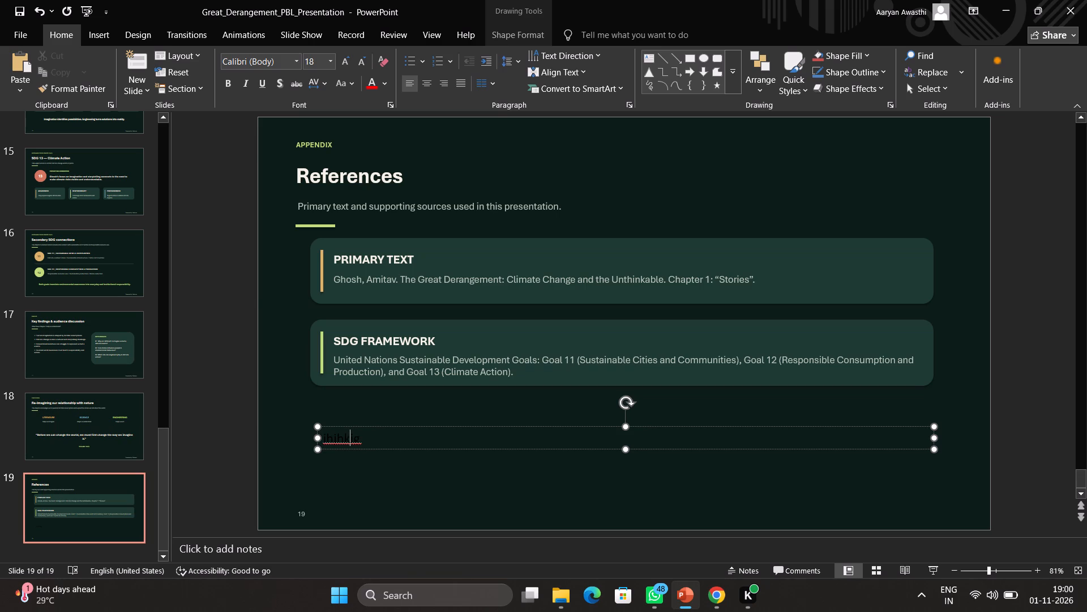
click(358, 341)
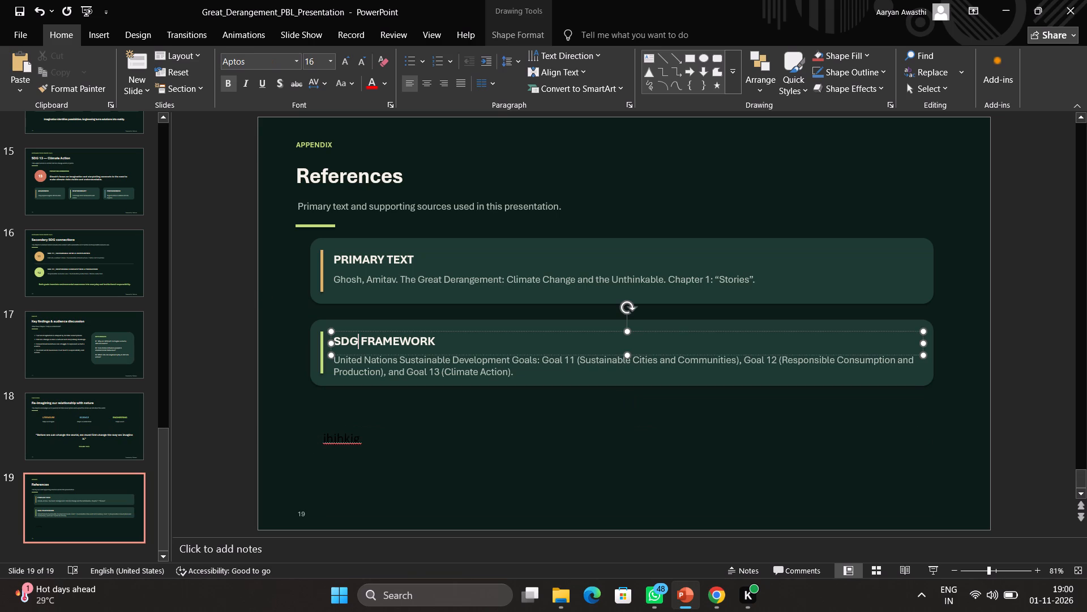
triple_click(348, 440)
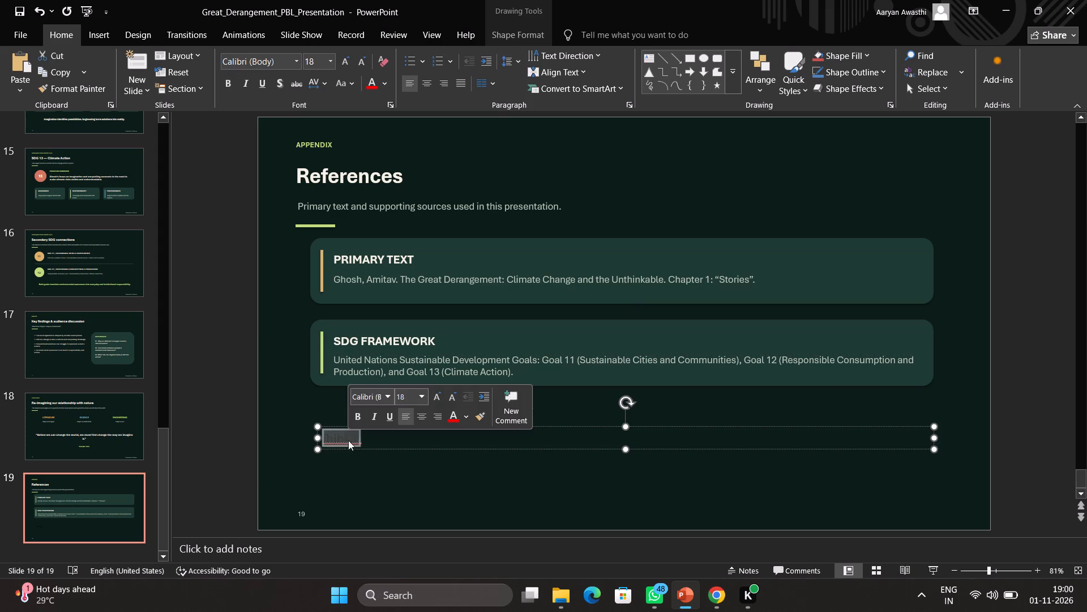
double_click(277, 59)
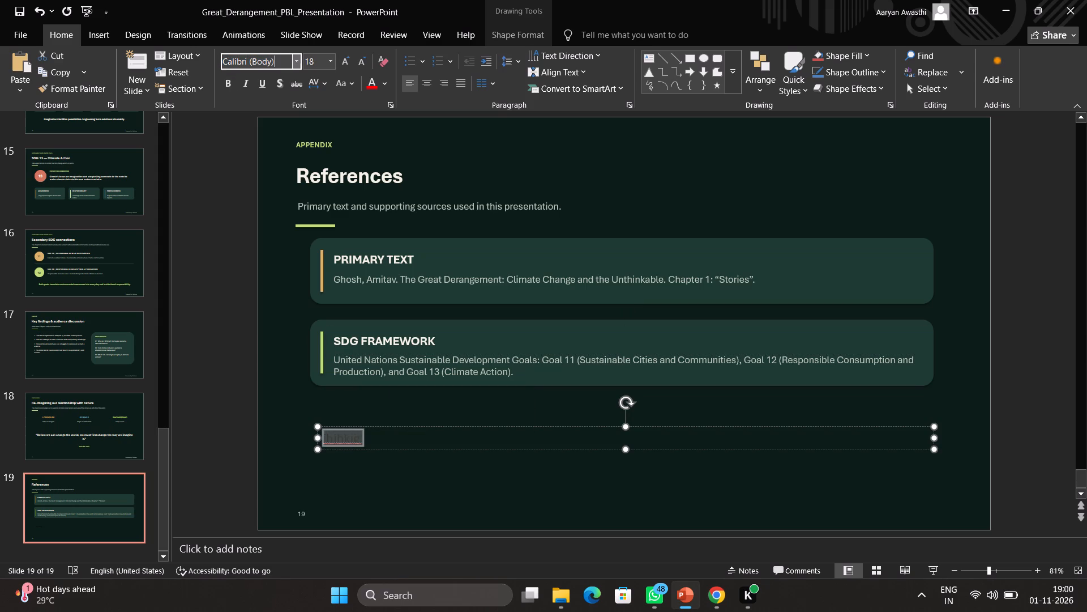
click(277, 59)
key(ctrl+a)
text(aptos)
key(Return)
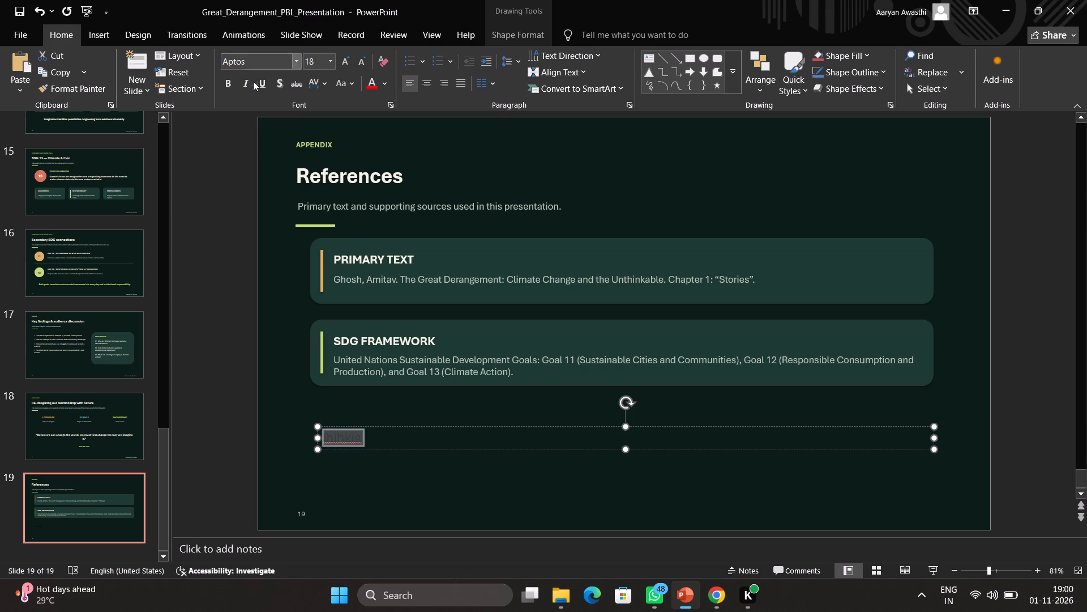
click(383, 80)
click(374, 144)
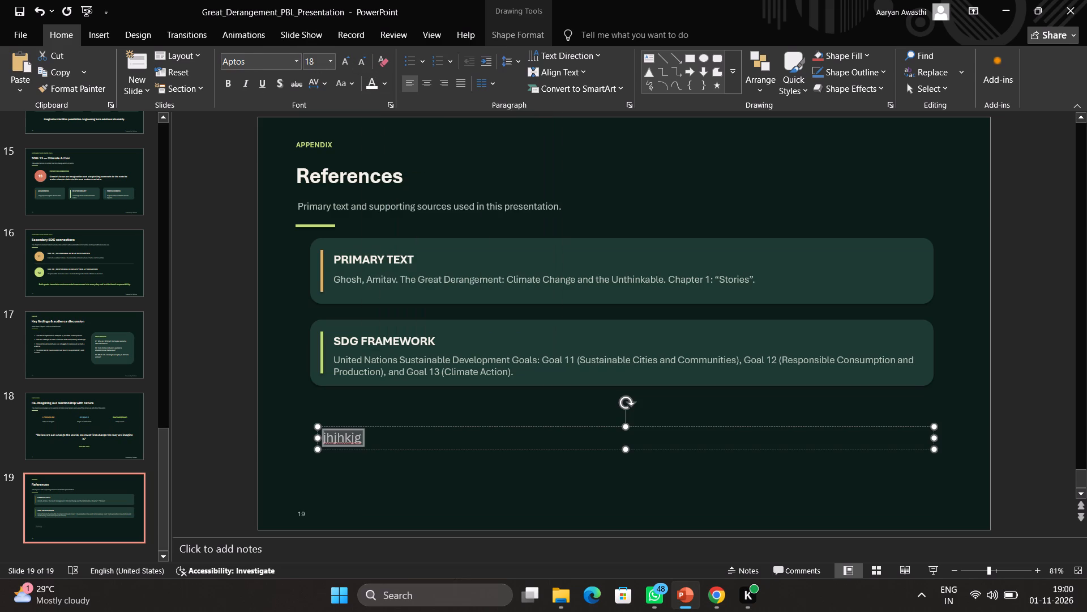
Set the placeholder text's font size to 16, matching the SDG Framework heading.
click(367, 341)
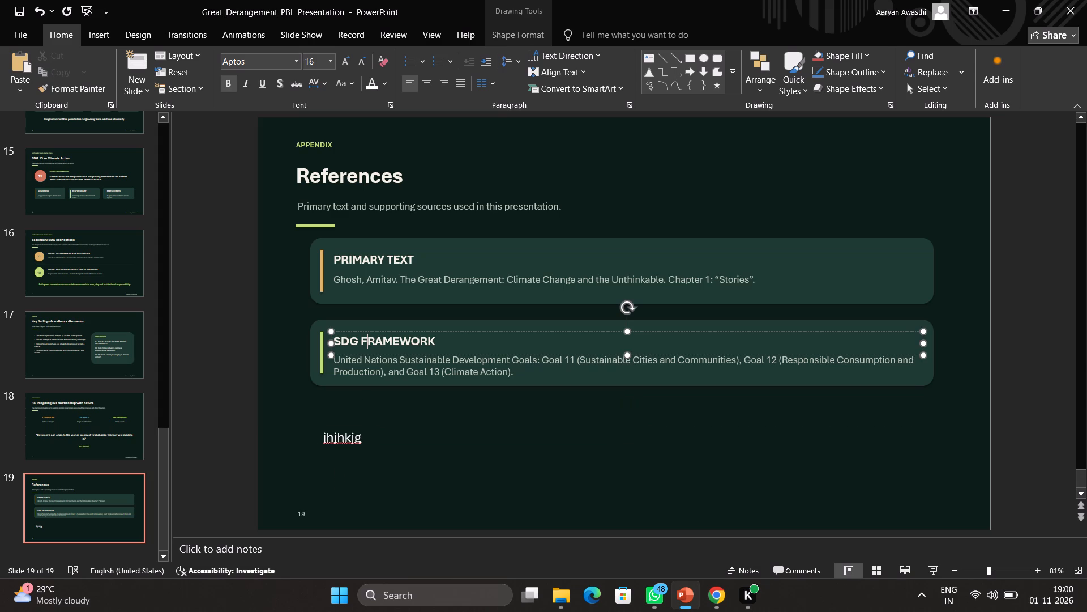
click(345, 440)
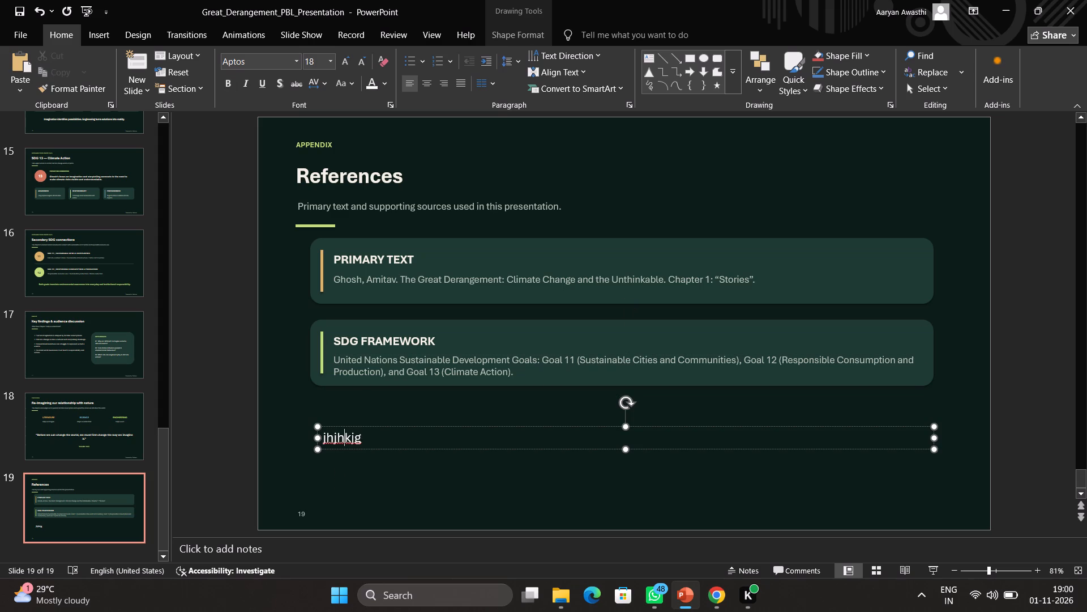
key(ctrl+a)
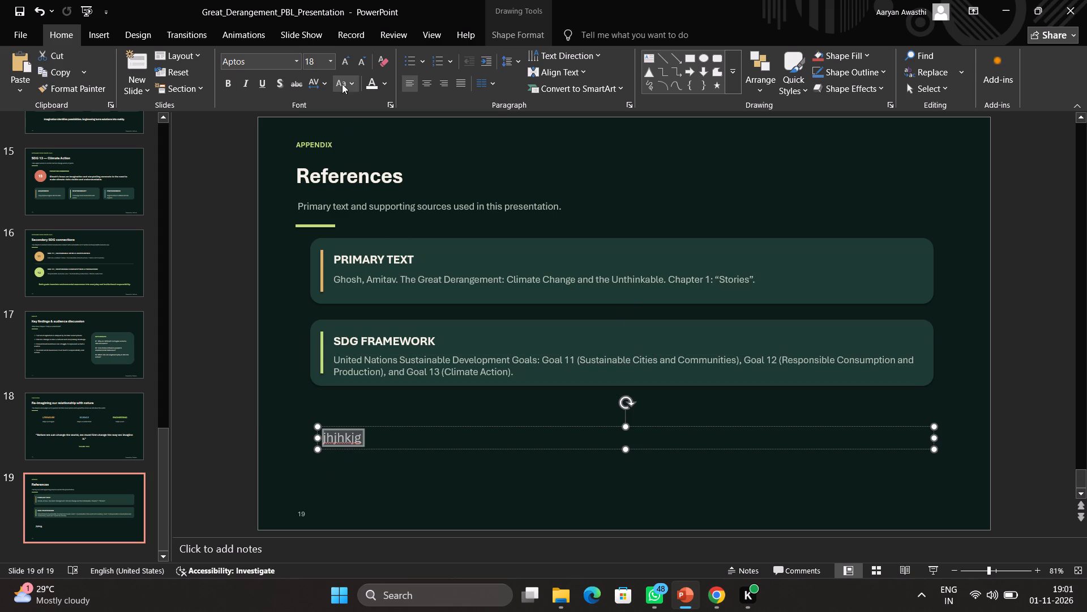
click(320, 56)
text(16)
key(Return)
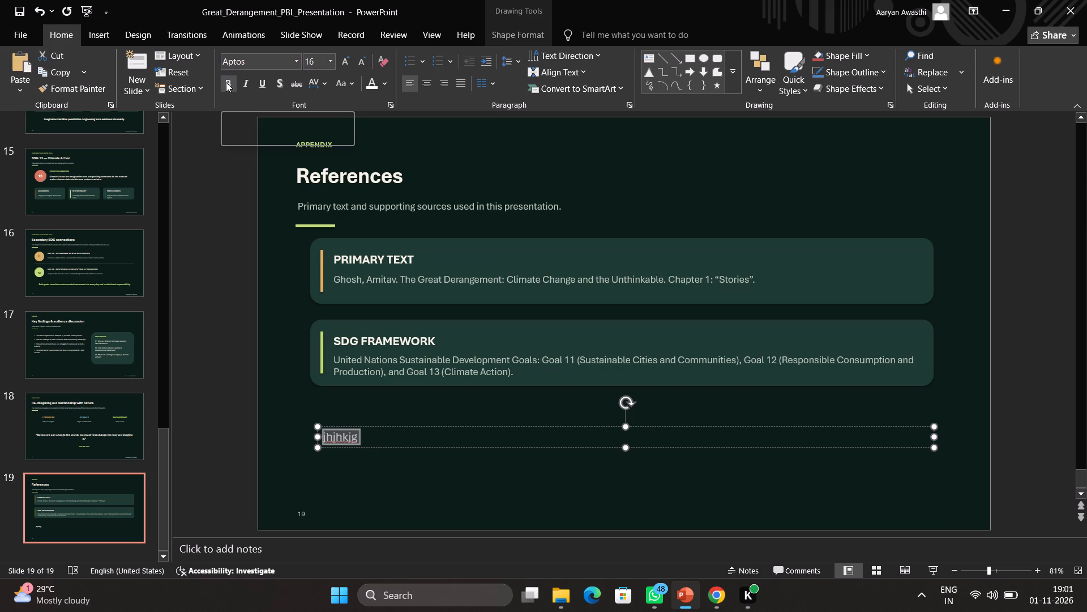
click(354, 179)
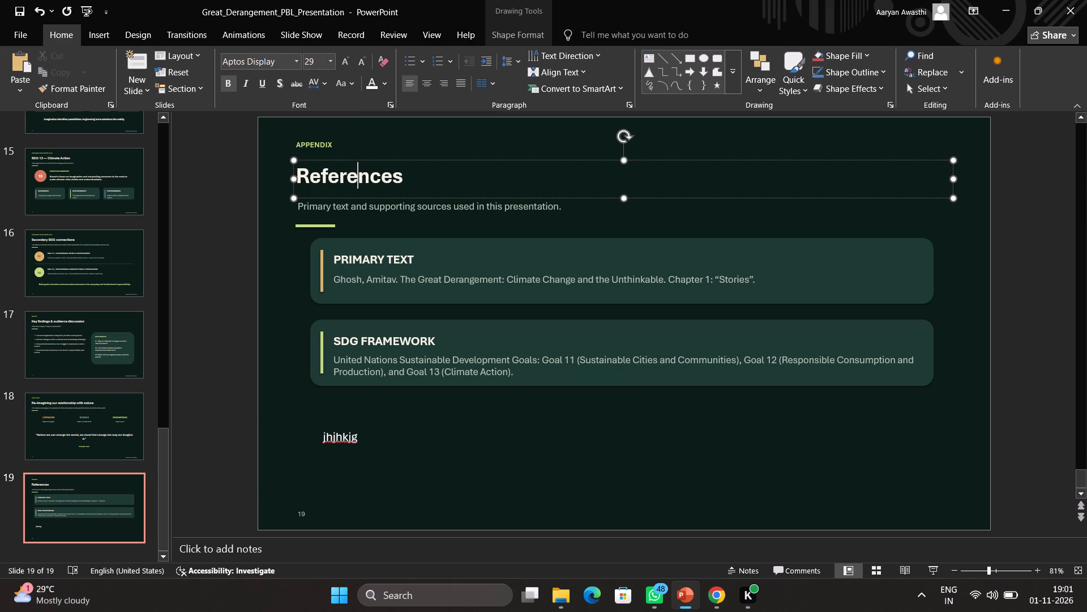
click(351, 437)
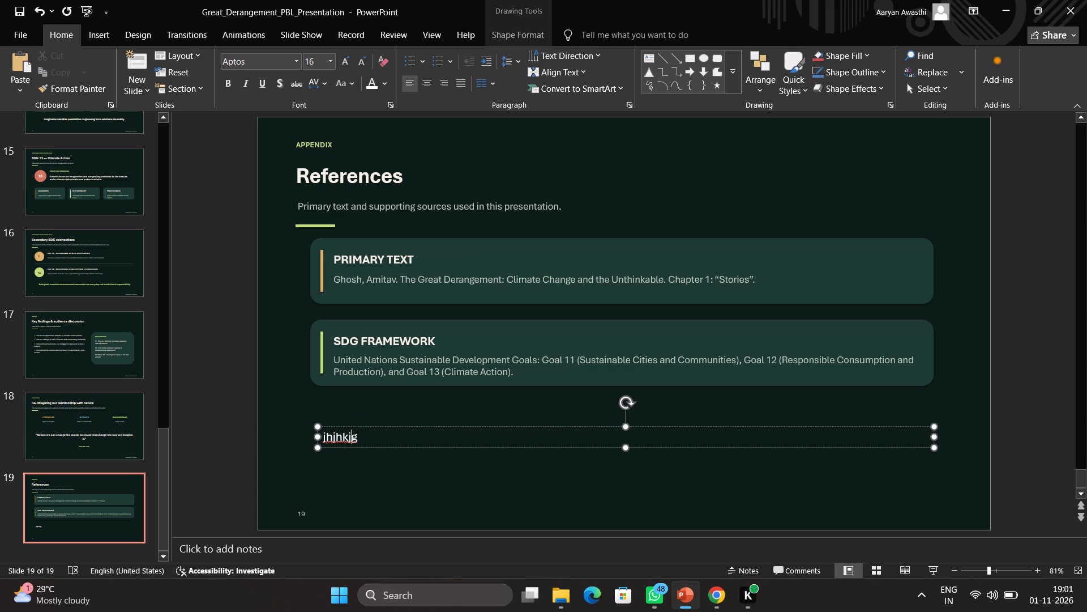
Undo the new text box, its formatting and the upward moves of both cards on the References slide.
click(1008, 312)
key(ctrl+z)
key(ctrl+z)
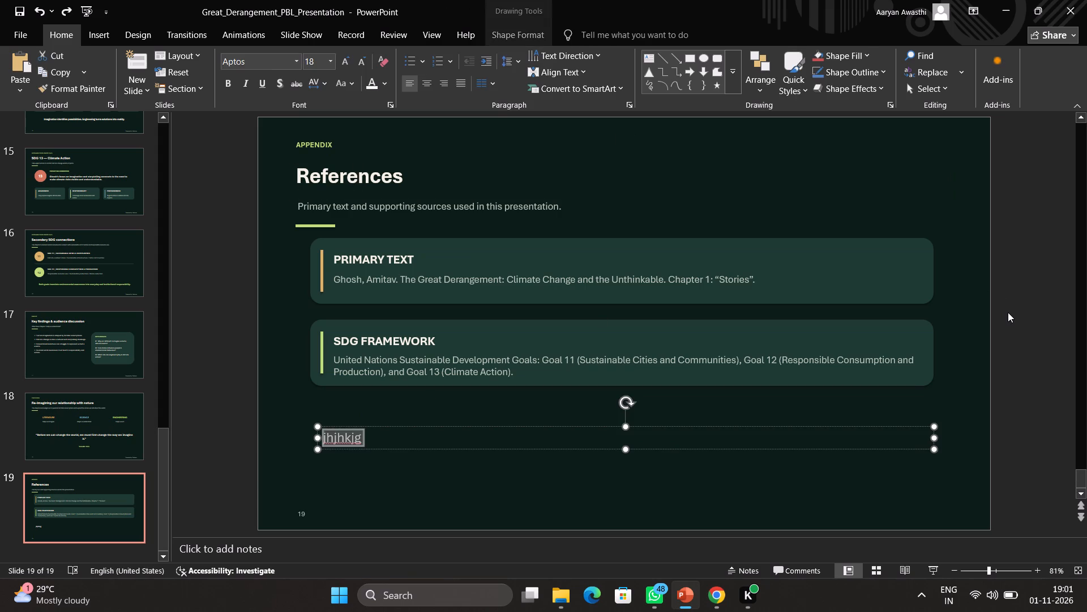
key(ctrl+z)
key(ctrl+z)
key(ctrl+z)
key(ctrl+z)
key(ctrl+z)
key(ctrl+z)
key(ctrl+z)
key(ctrl+z)
key(ctrl+z)
key(ctrl+z)
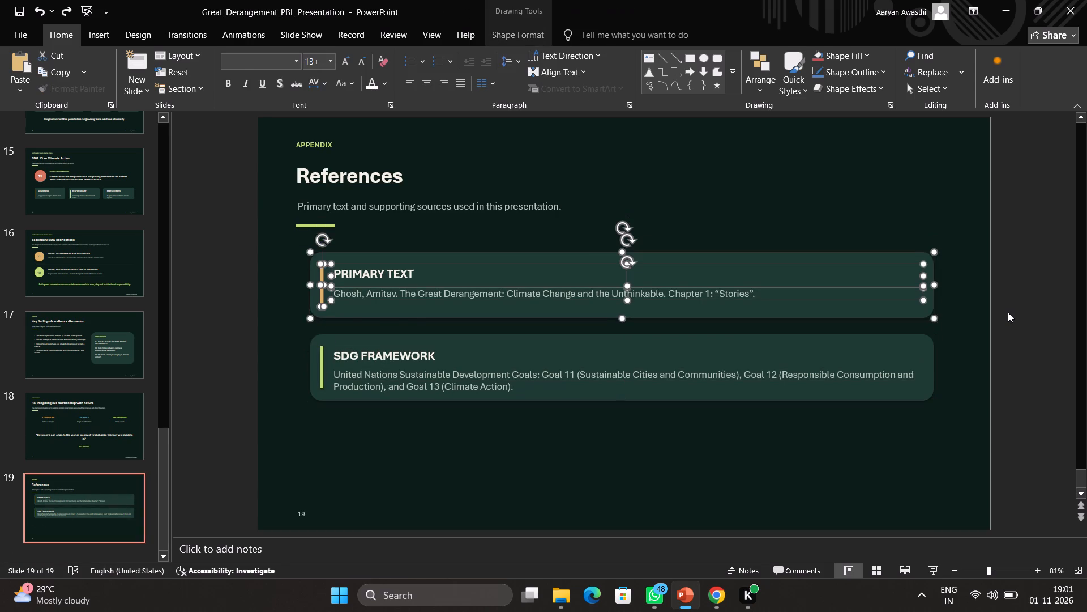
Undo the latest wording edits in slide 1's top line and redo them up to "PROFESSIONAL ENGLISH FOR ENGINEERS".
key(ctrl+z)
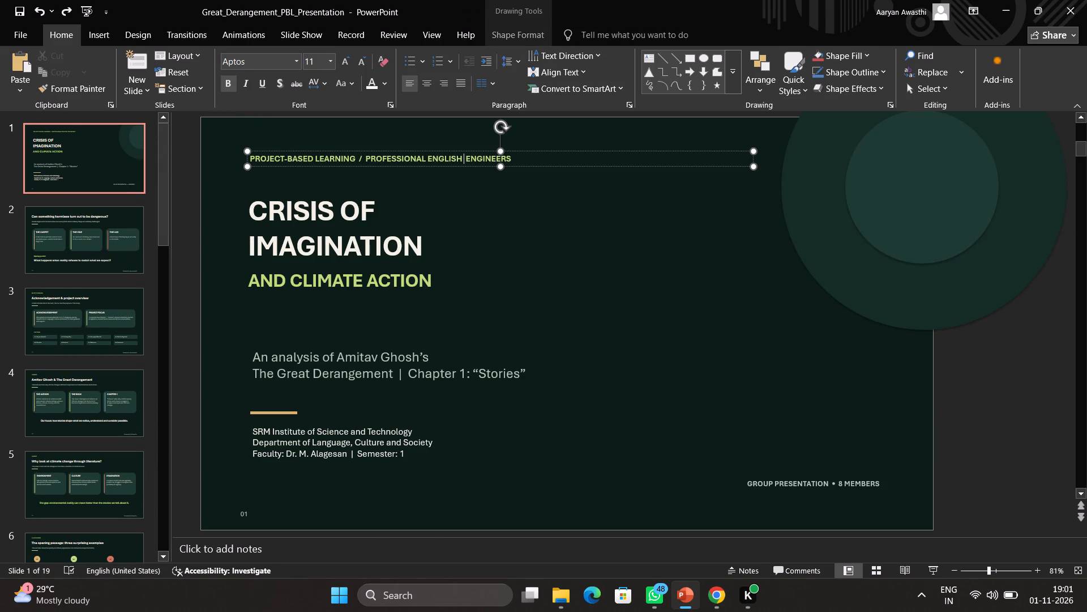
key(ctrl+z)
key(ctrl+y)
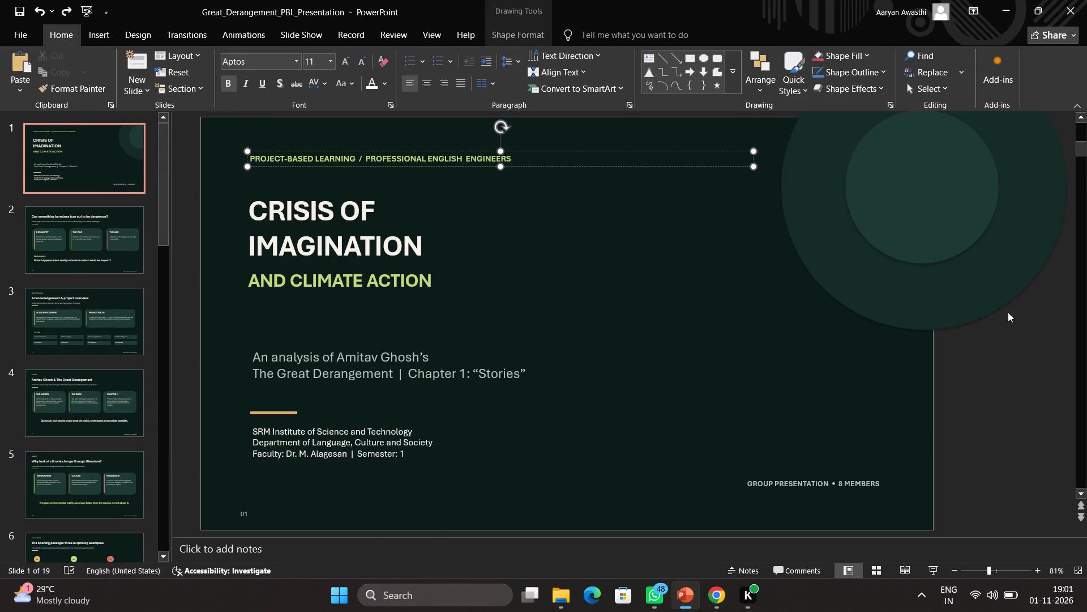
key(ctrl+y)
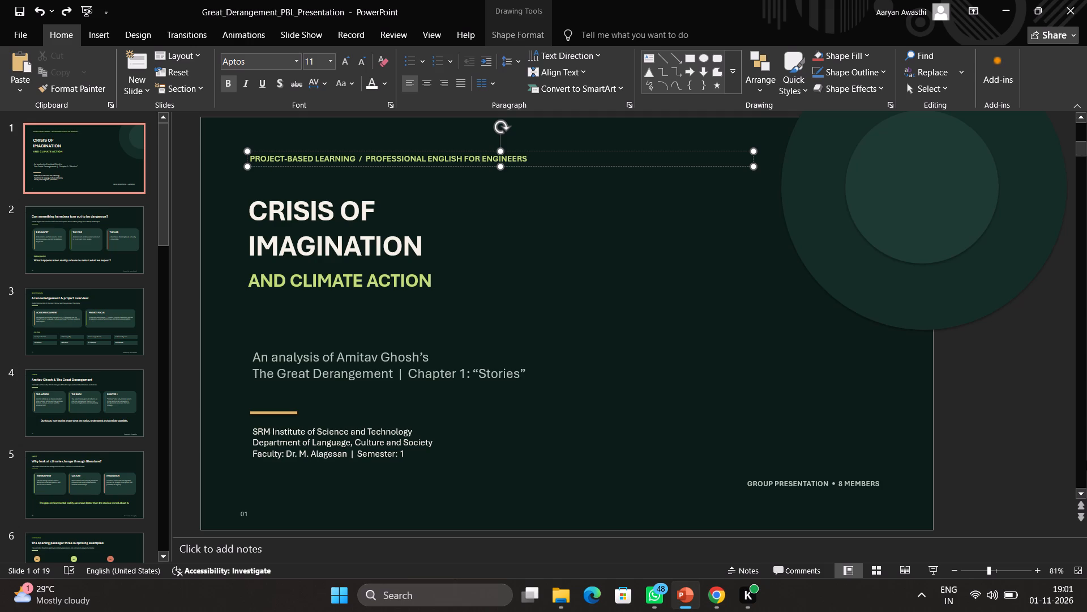
Duplicate the References slide at the end of the presentation.
click(1022, 472)
key(End)
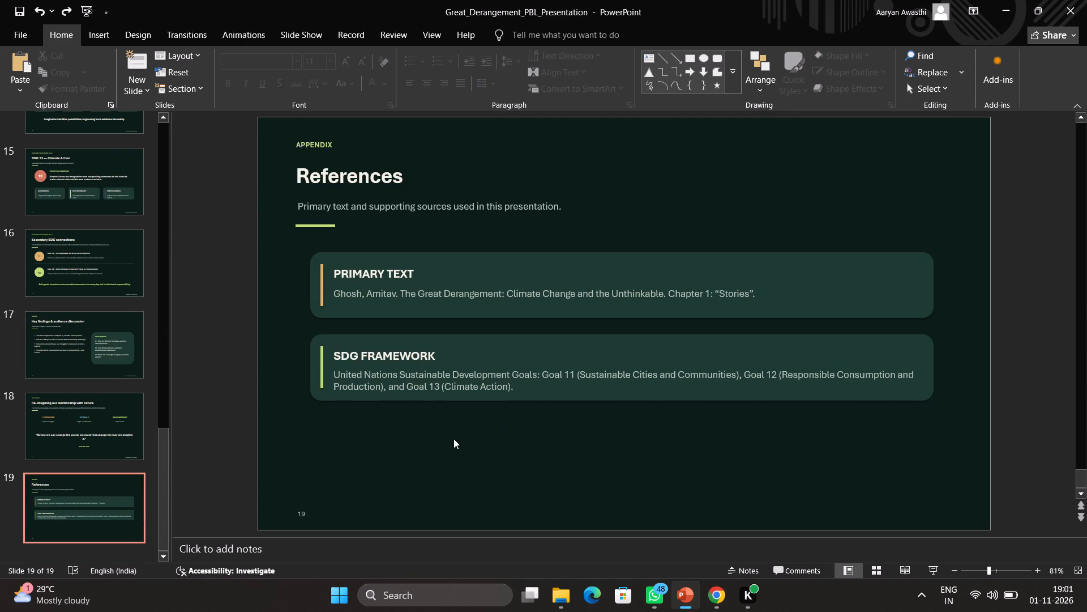
right_click(87, 494)
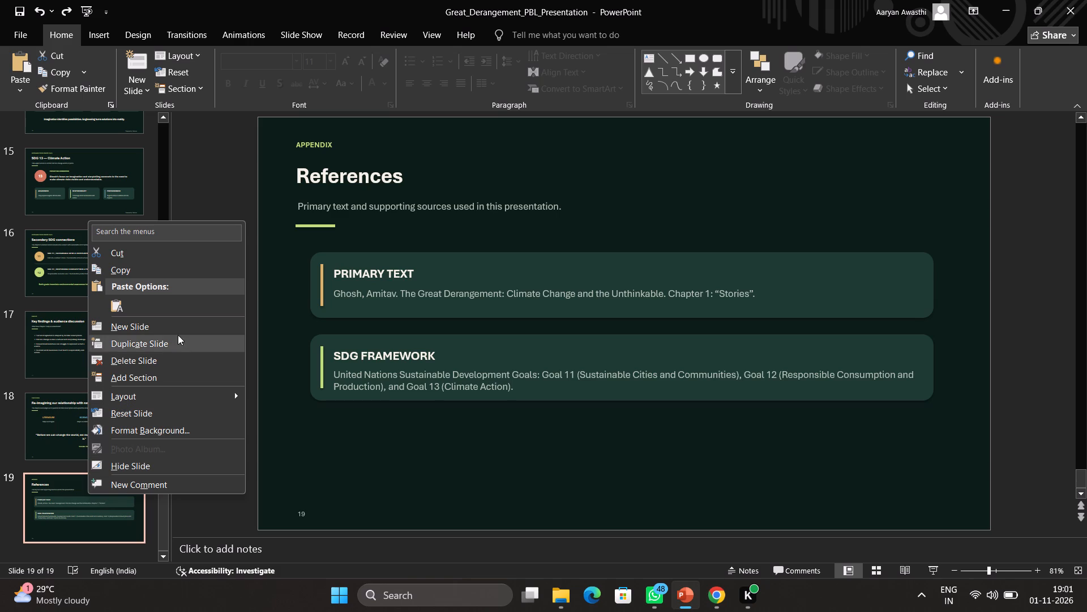
click(167, 342)
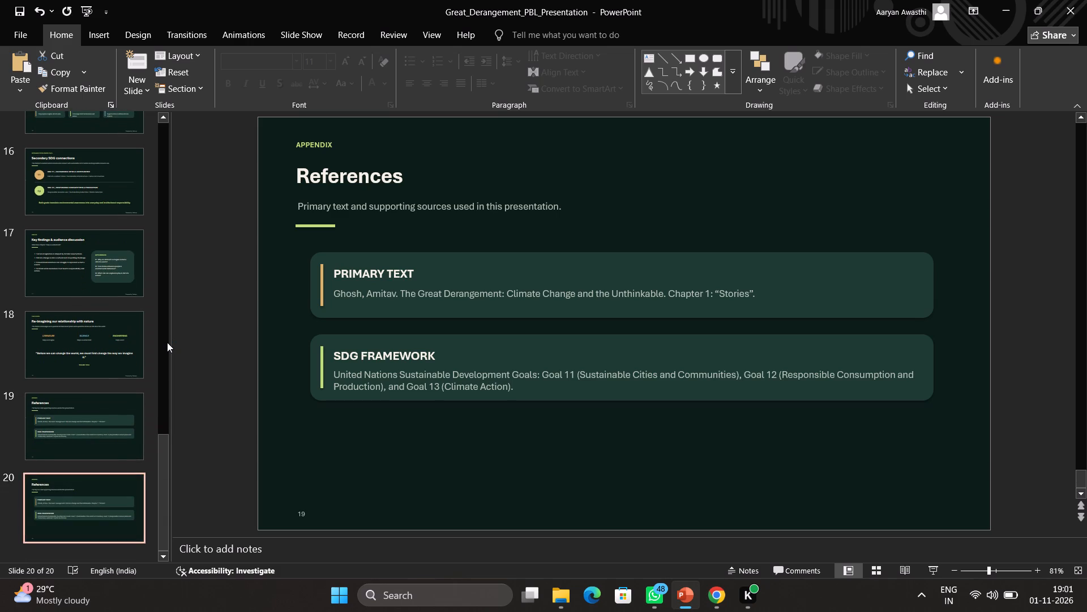
Replace the title of the duplicated slide 20 with "Webliography".
click(114, 508)
double_click(367, 170)
text(Bibliogr)
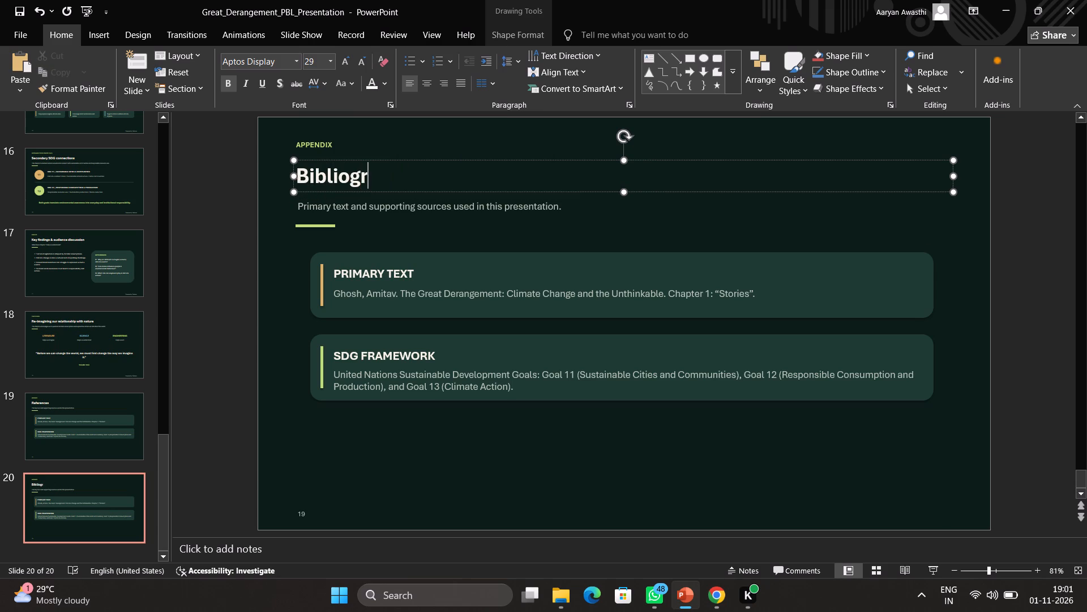
key(BackSpace)
key(BackSpace)
key(BackSpace)
key(BackSpace)
key(BackSpace)
key(BackSpace)
key(BackSpace)
key(BackSpace)
text(We)
text(bliography)
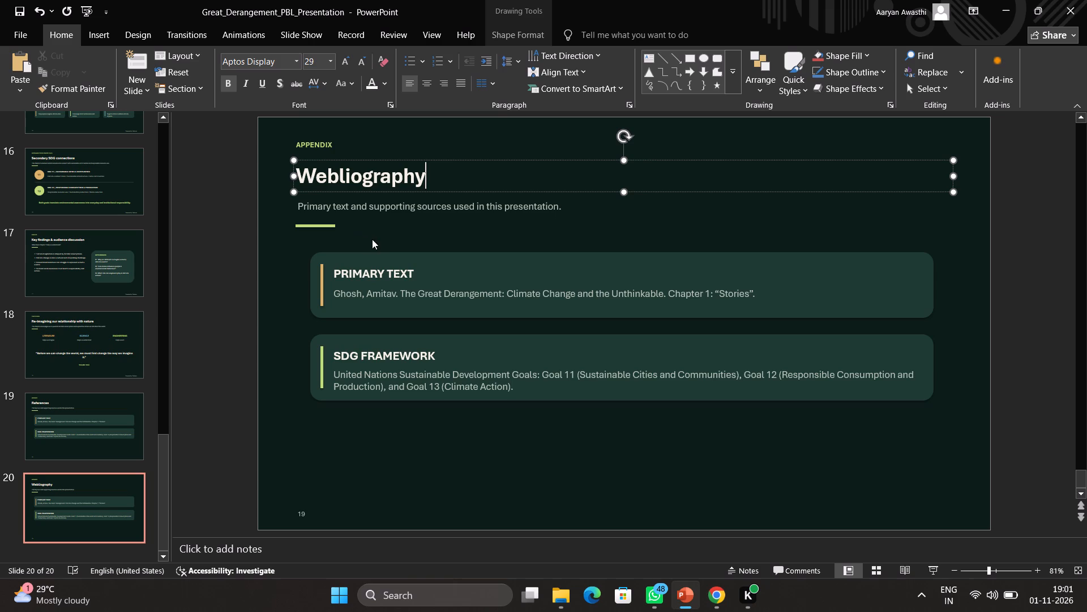
click(388, 241)
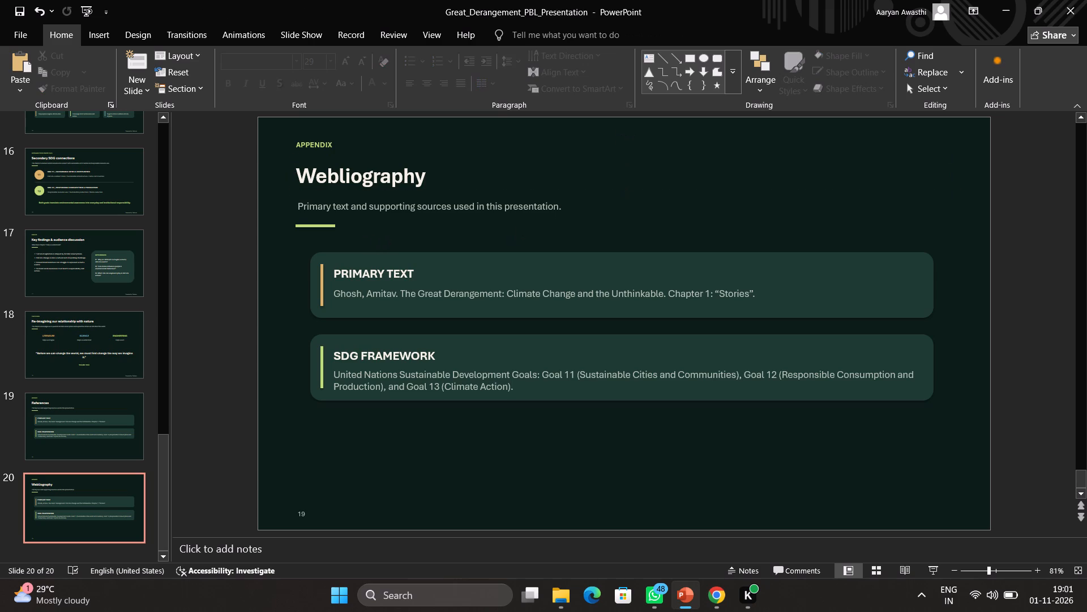
Delete the subtitle "Primary text and supporting sources used in this presentation." from the Webliography slide.
click(530, 209)
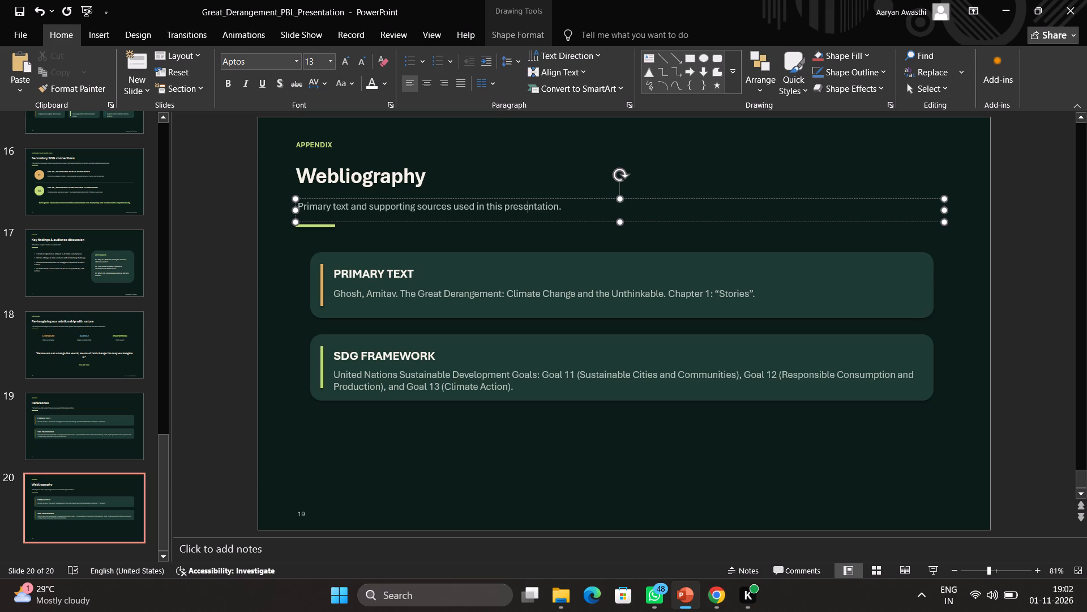
click(84, 403)
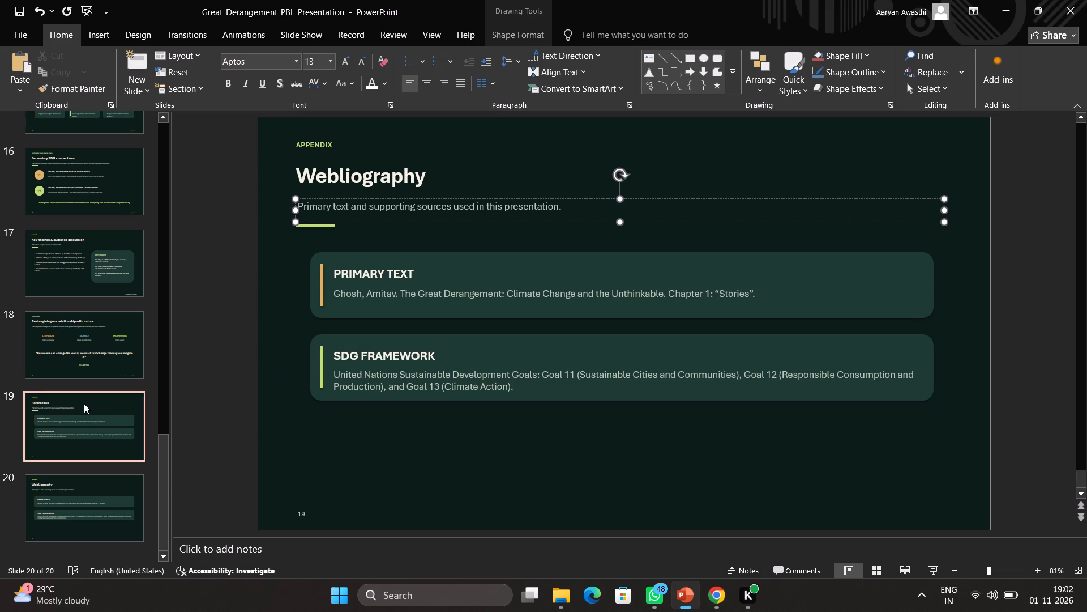
click(93, 486)
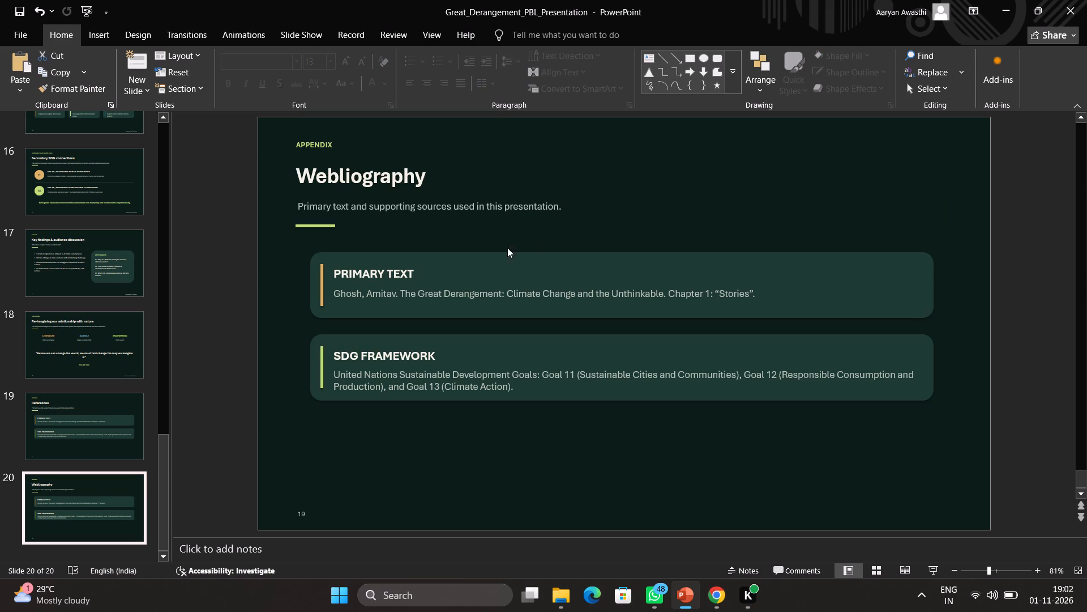
click(563, 210)
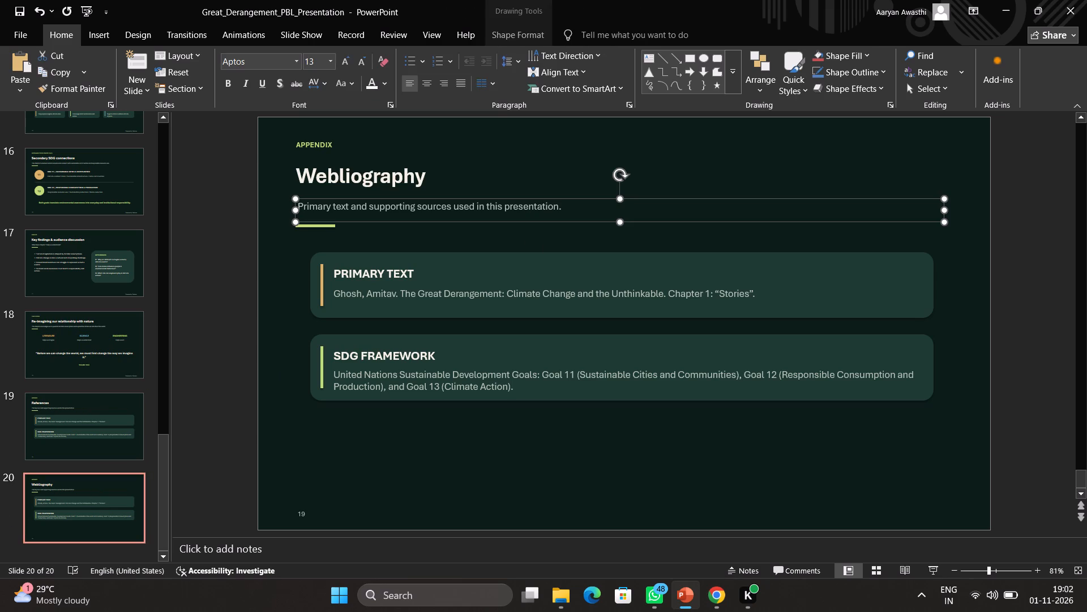
key(Delete)
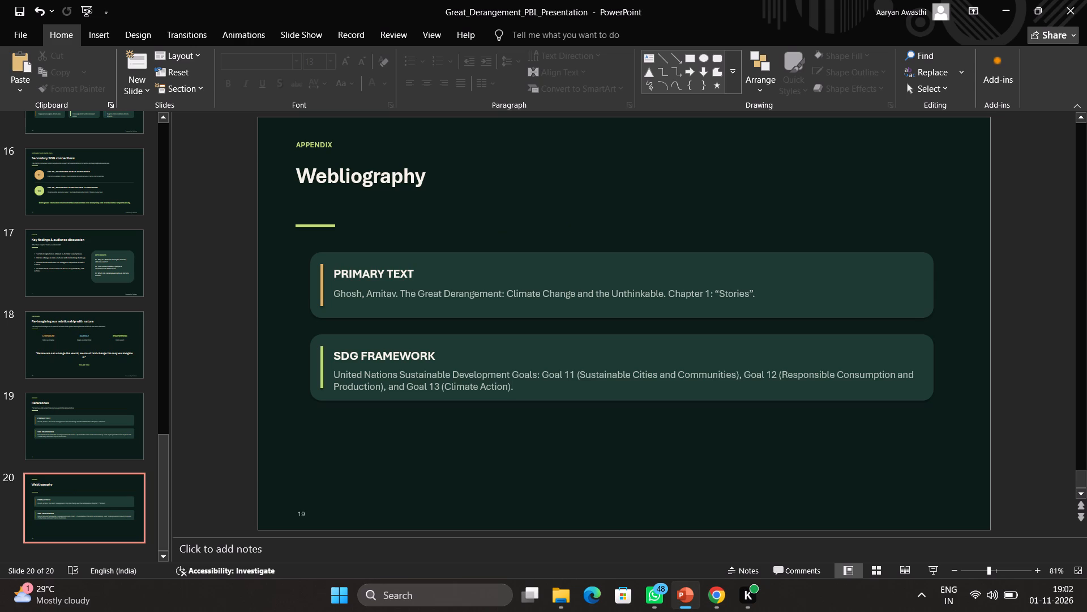
Delete the whole PRIMARY TEXT card from the Webliography slide: its background shape, citation text, heading and orange accent bar.
click(375, 260)
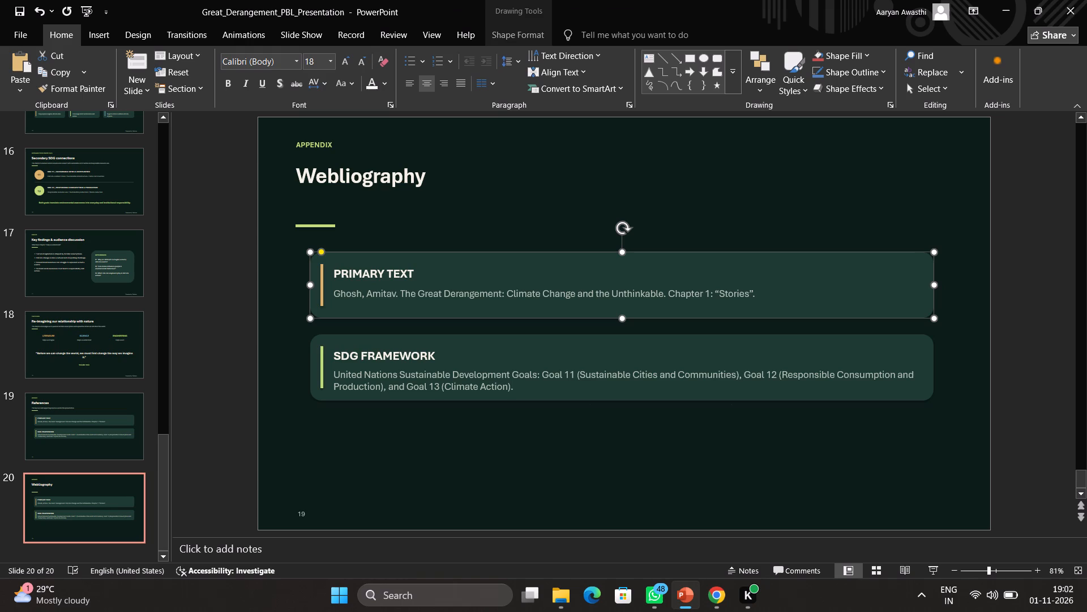
key(Delete)
click(395, 343)
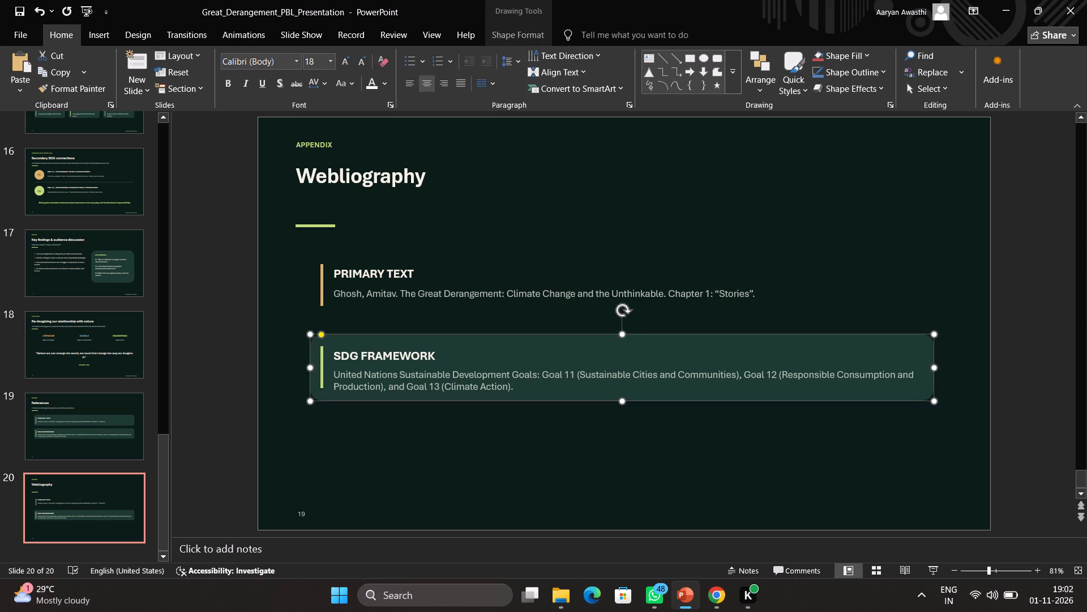
click(765, 292)
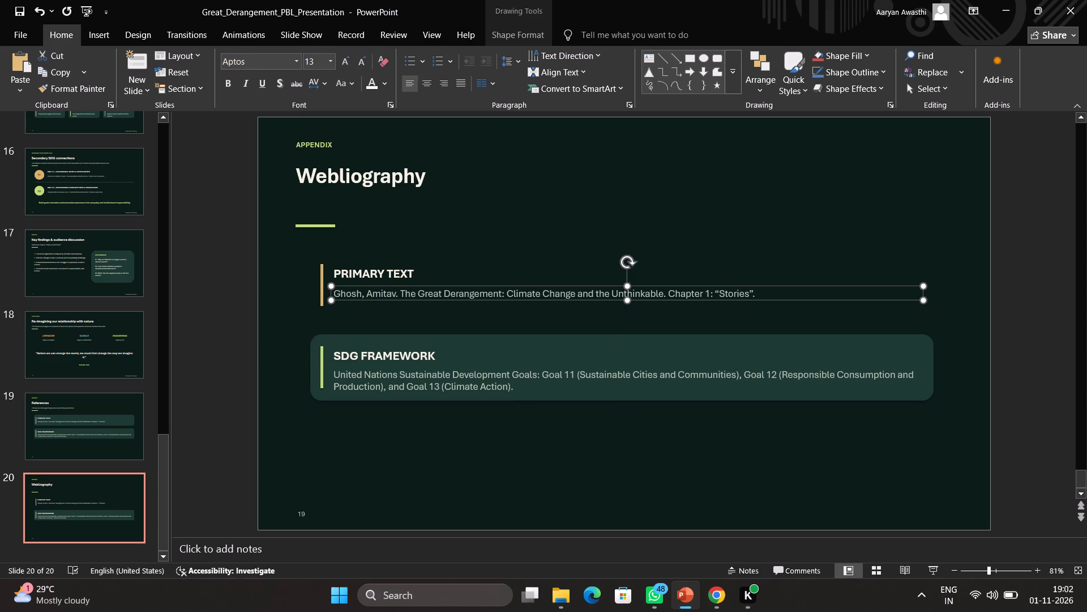
key(Delete)
click(412, 272)
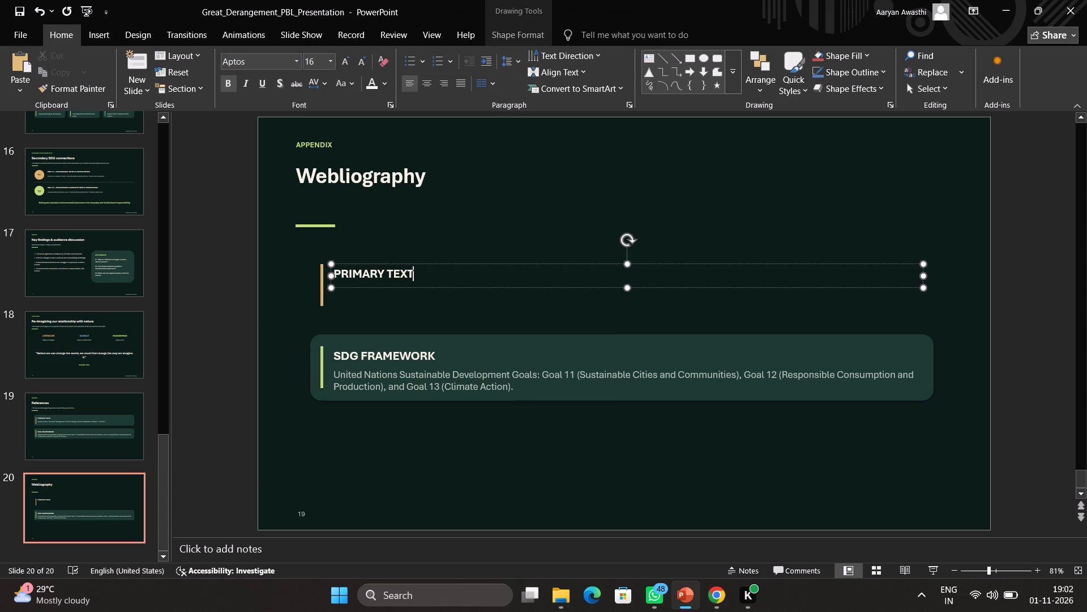
click(433, 267)
key(Delete)
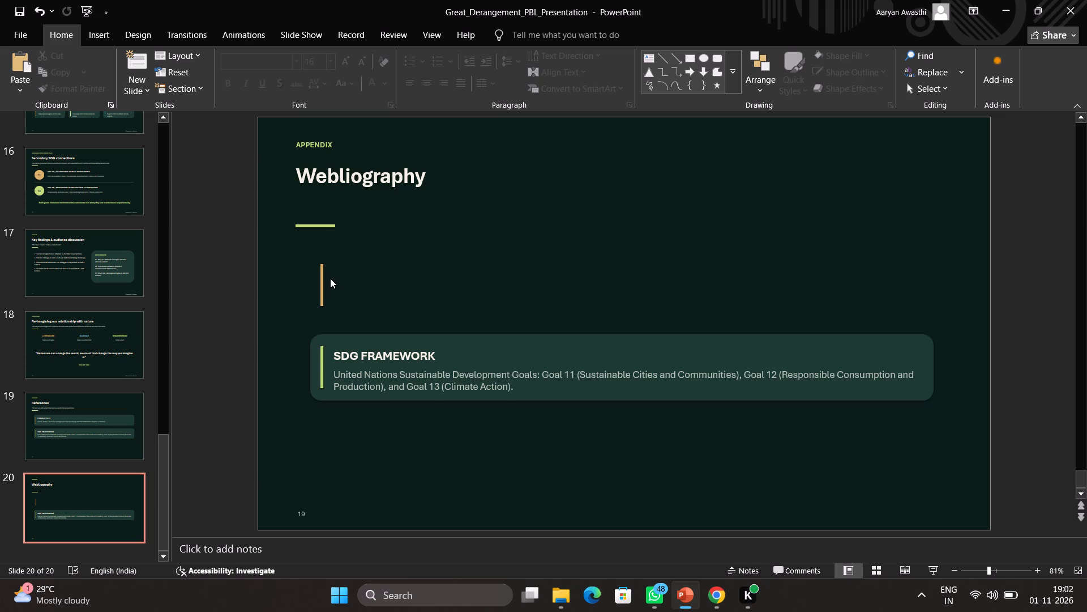
click(320, 275)
key(Delete)
Stretch the SDG FRAMEWORK card's background upward to just below the green line under the title.
click(463, 356)
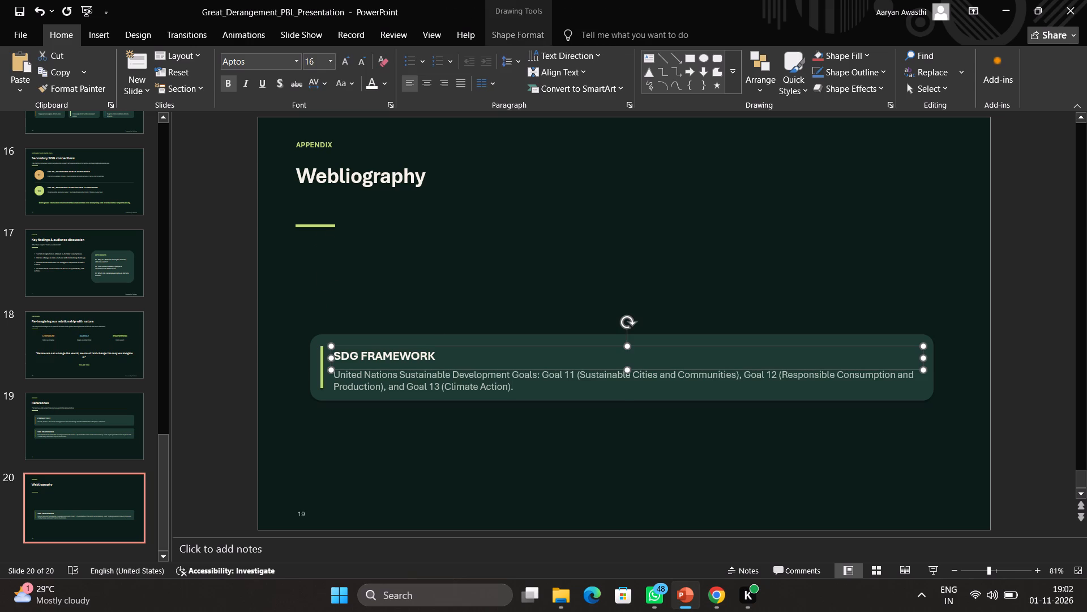
click(550, 335)
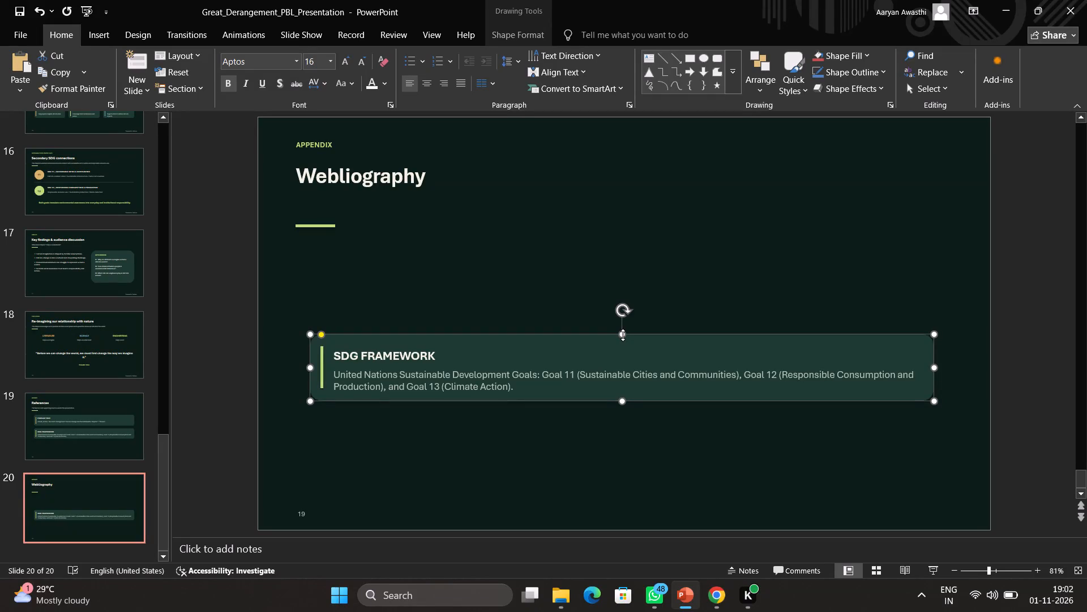
drag(623, 335, 623, 243)
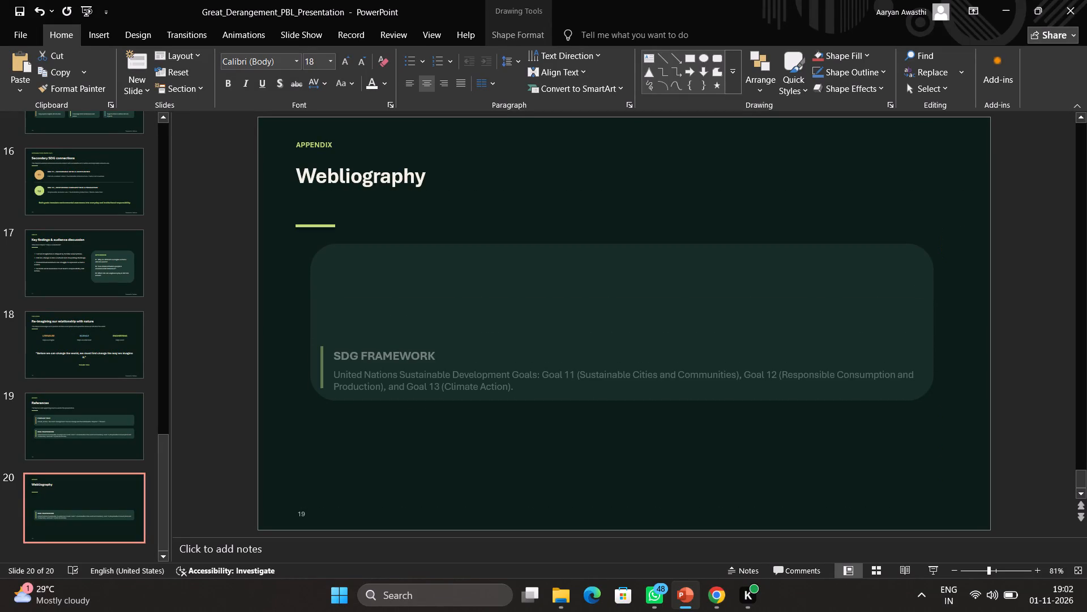
drag(623, 243, 623, 243)
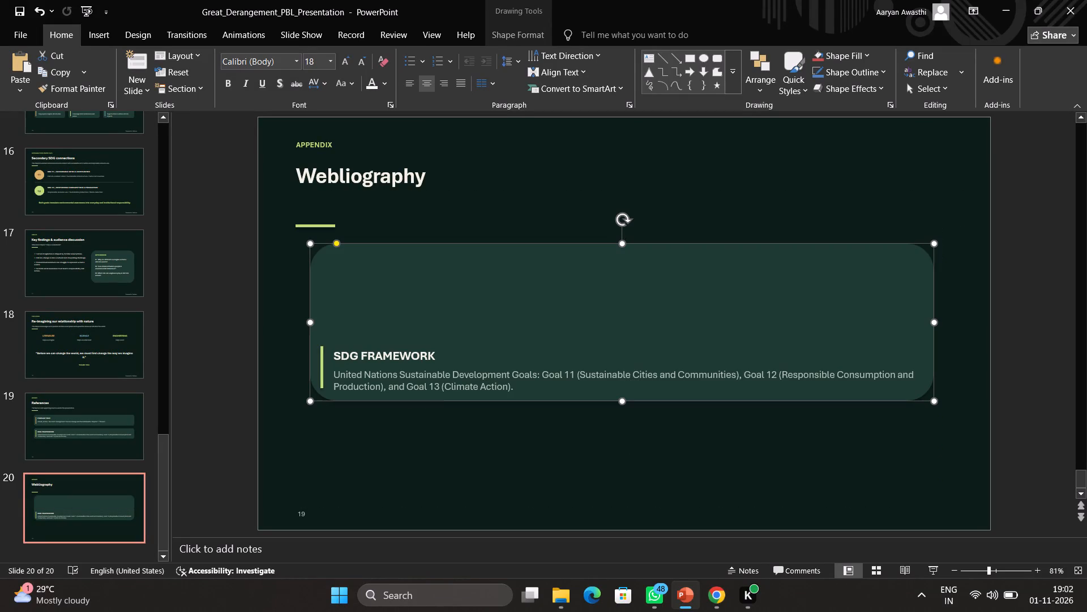
Delete the SDG goals description, the green accent bar and the SDG FRAMEWORK heading, leaving only the card's background shape.
click(516, 385)
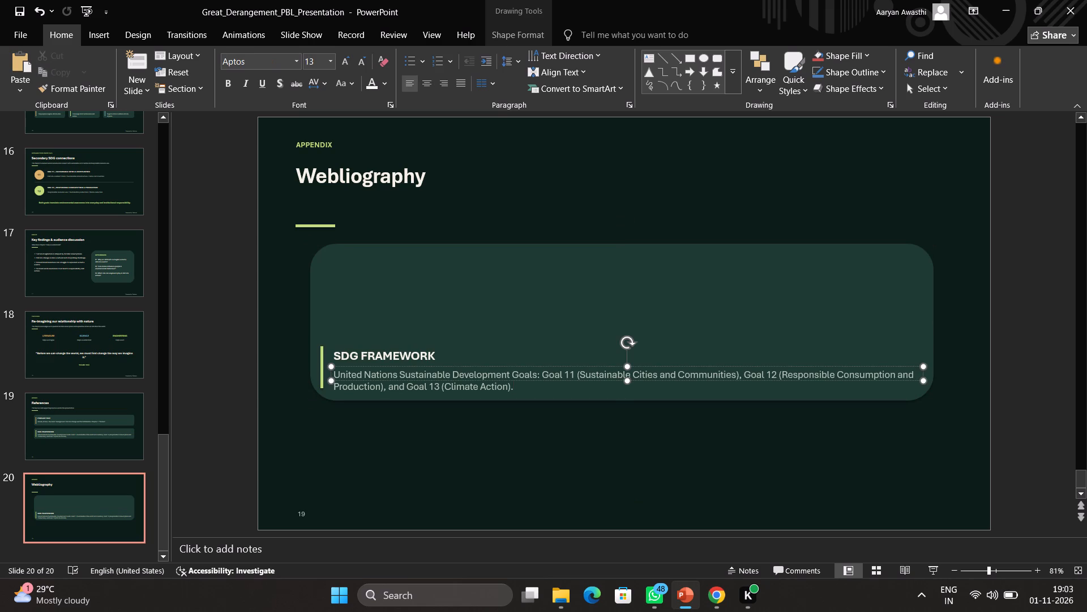
drag(515, 392, 316, 329)
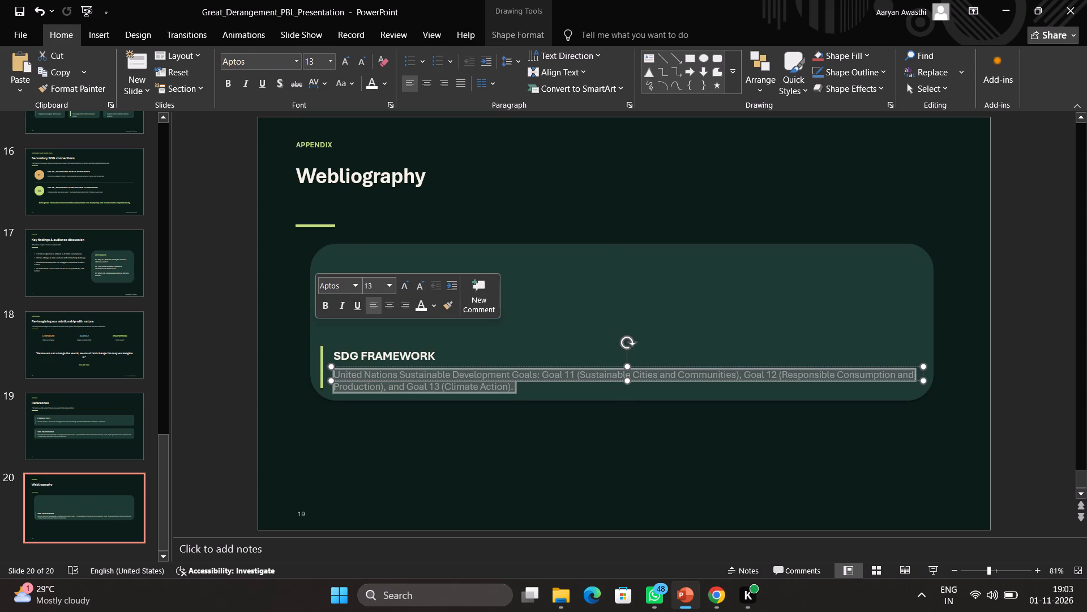
click(336, 365)
key(Delete)
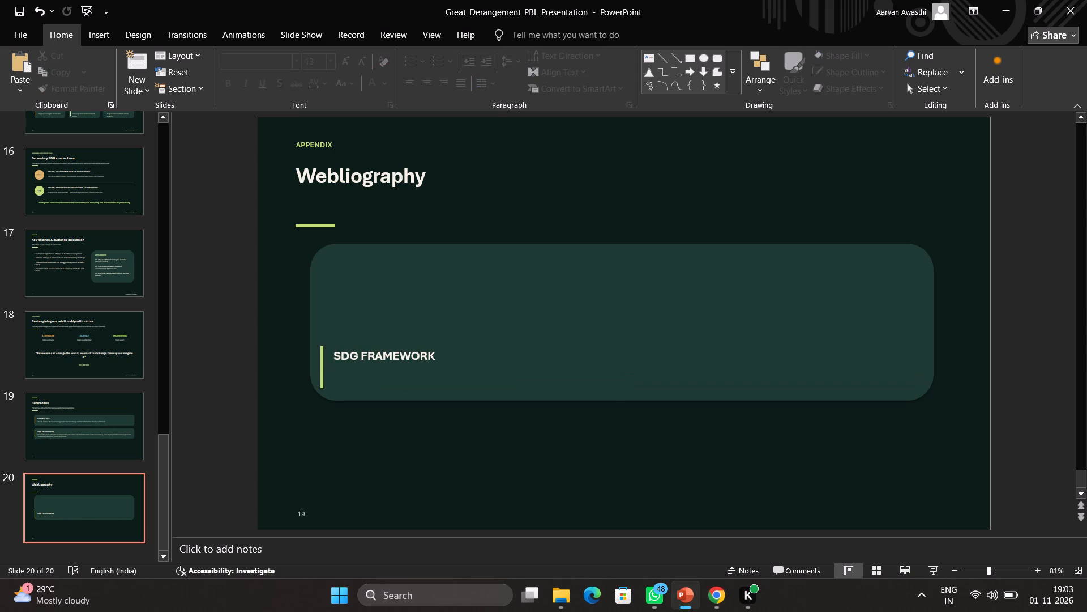
click(328, 365)
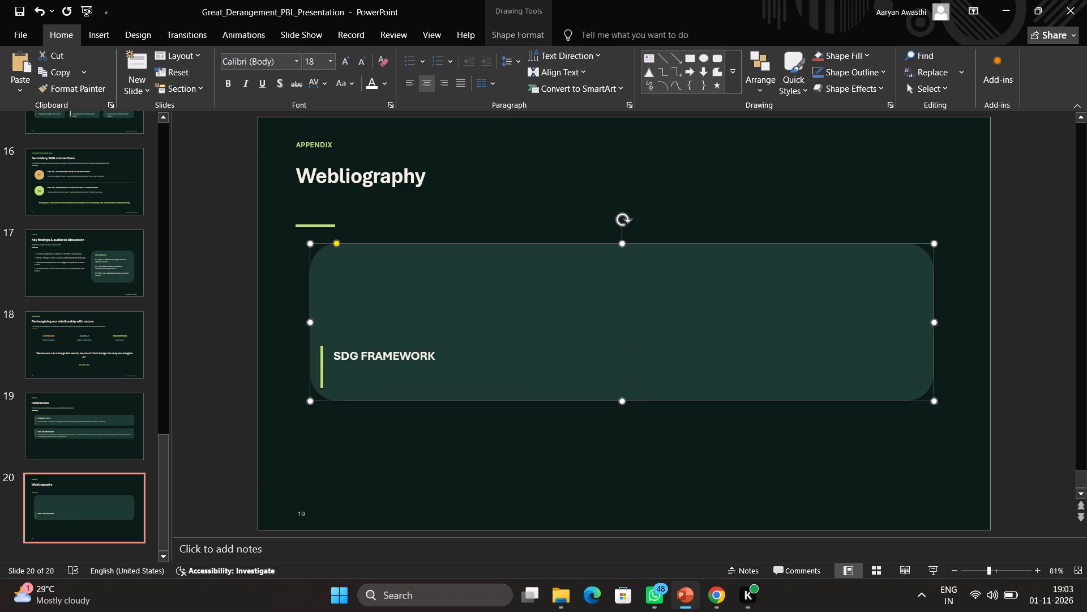
click(323, 365)
click(321, 363)
key(Delete)
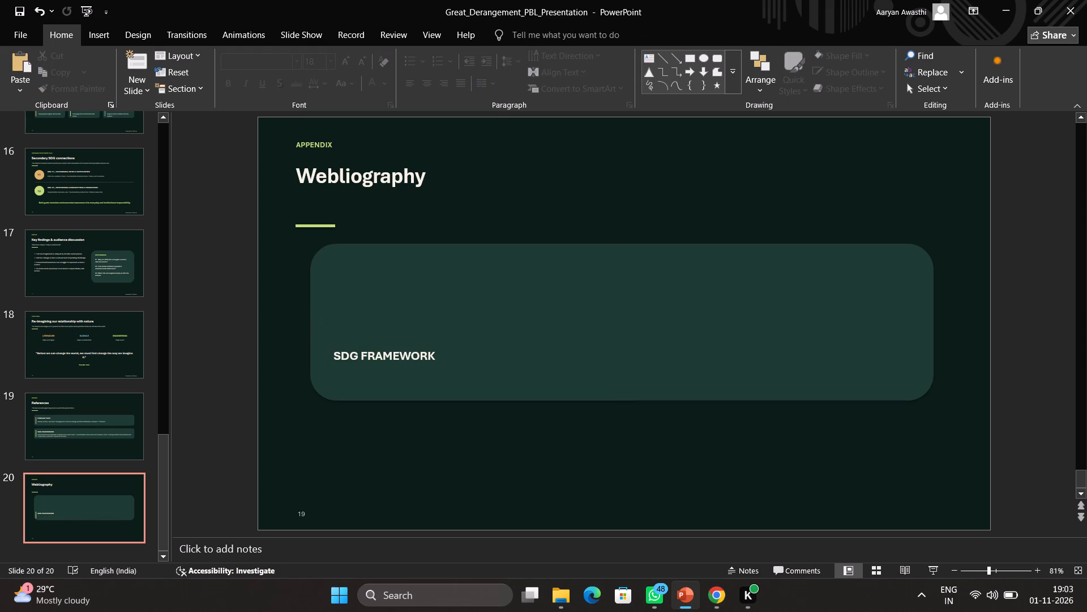
click(362, 350)
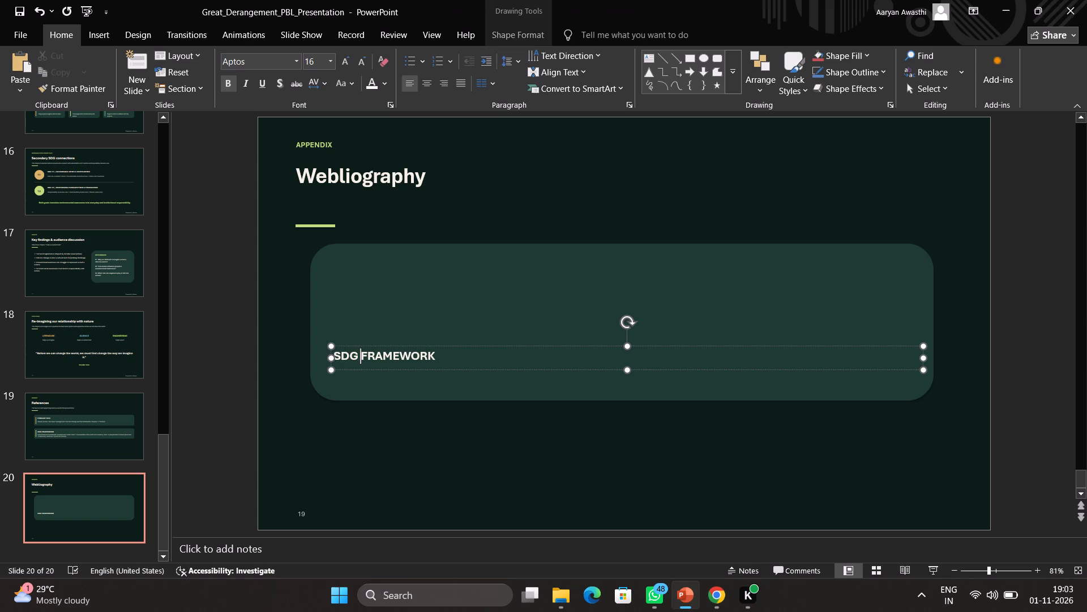
click(349, 341)
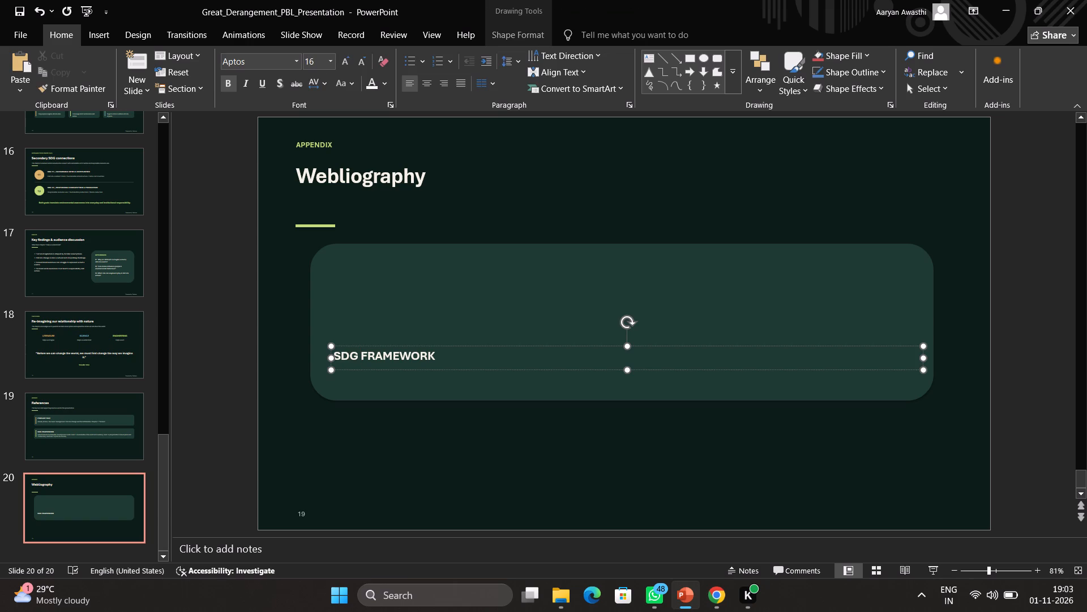
click(349, 347)
key(Delete)
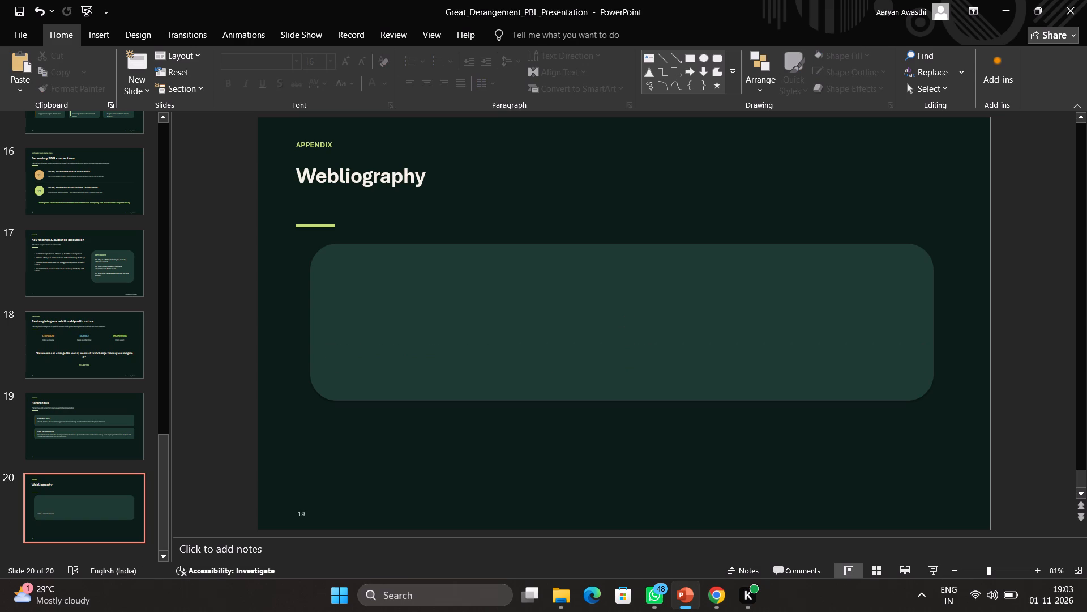
Extend the empty card's bottom edge downward, leaving a gap above the slide number.
click(349, 347)
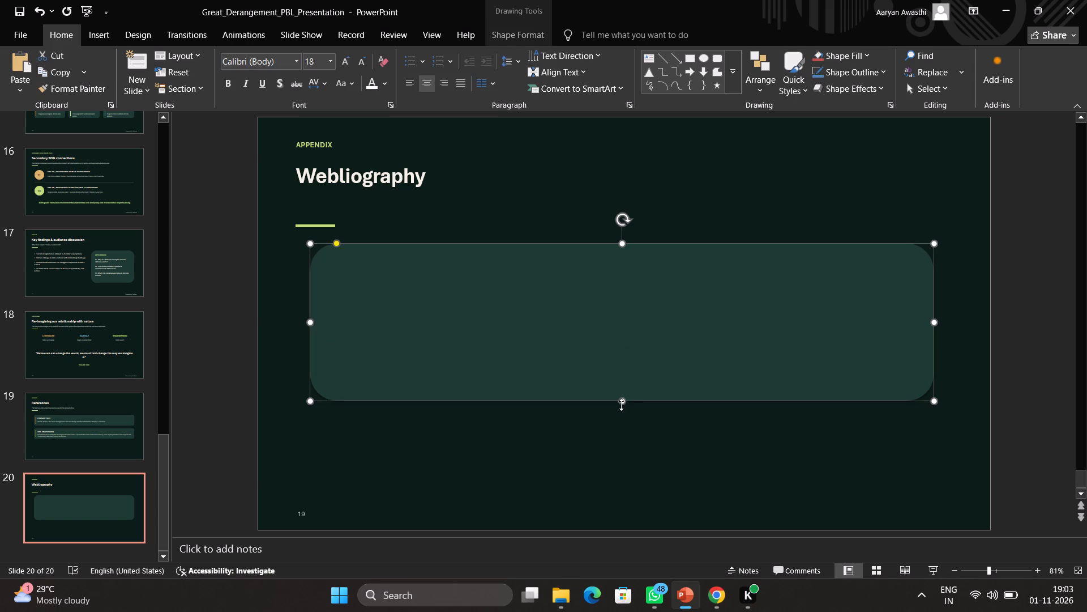
drag(620, 399, 602, 469)
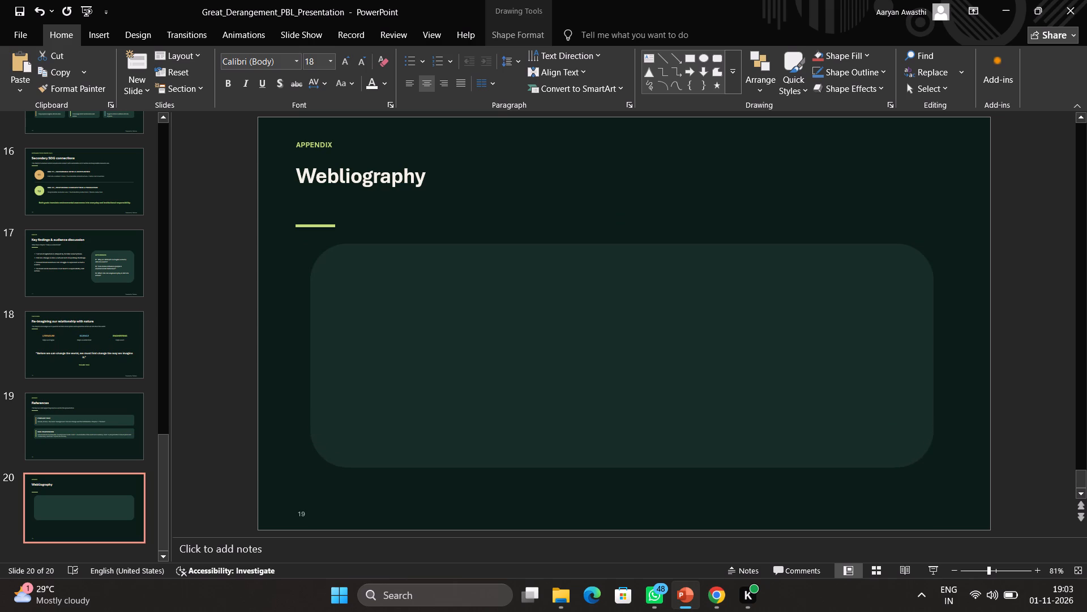
drag(602, 469, 603, 445)
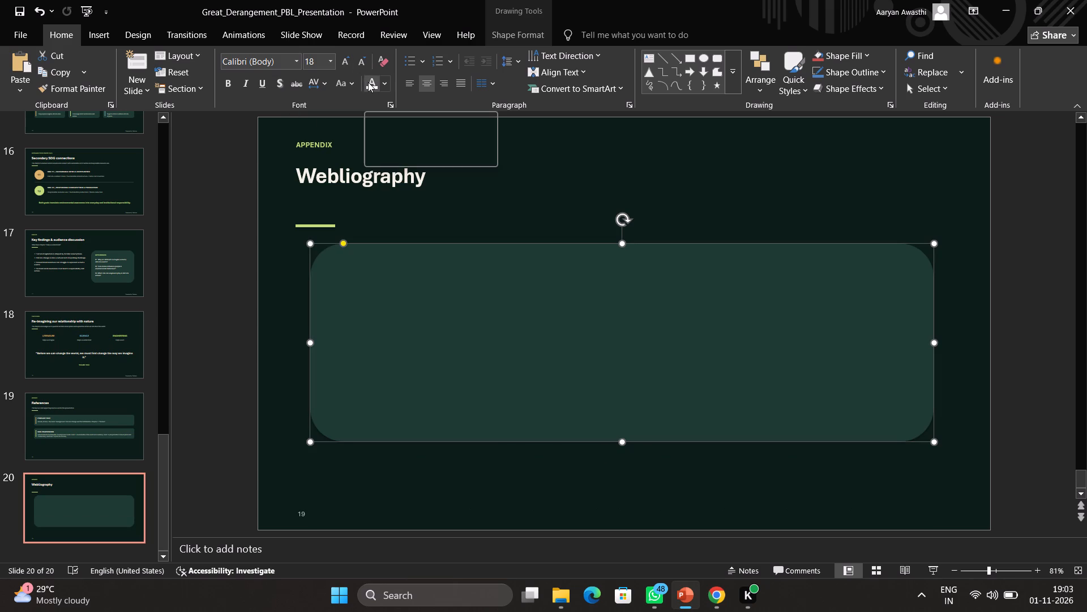
Draw a text box filling most of the empty card and extend its top edge slightly upward.
click(97, 29)
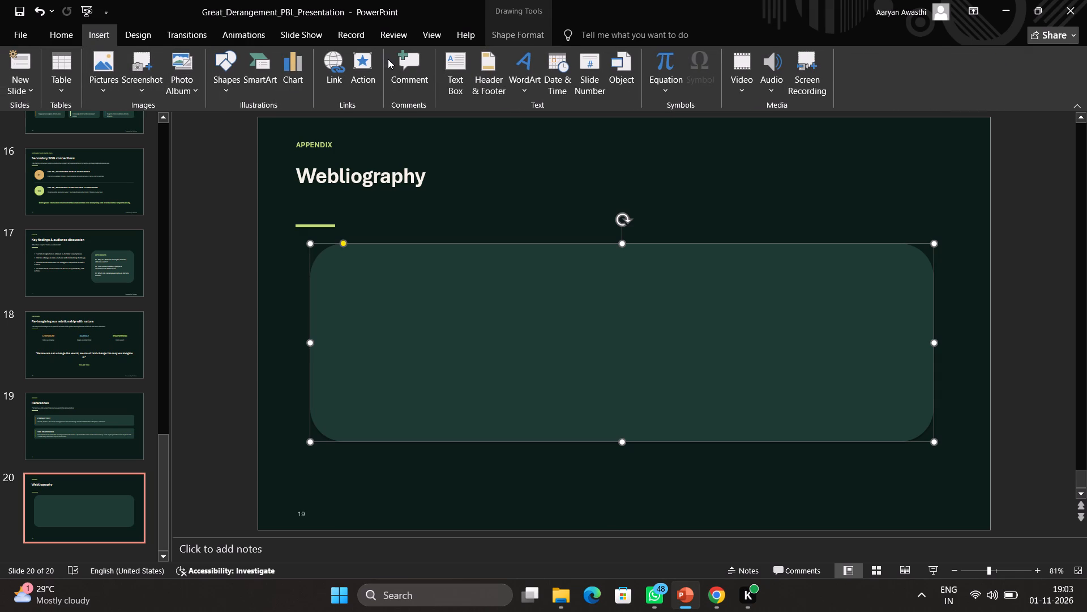
click(455, 71)
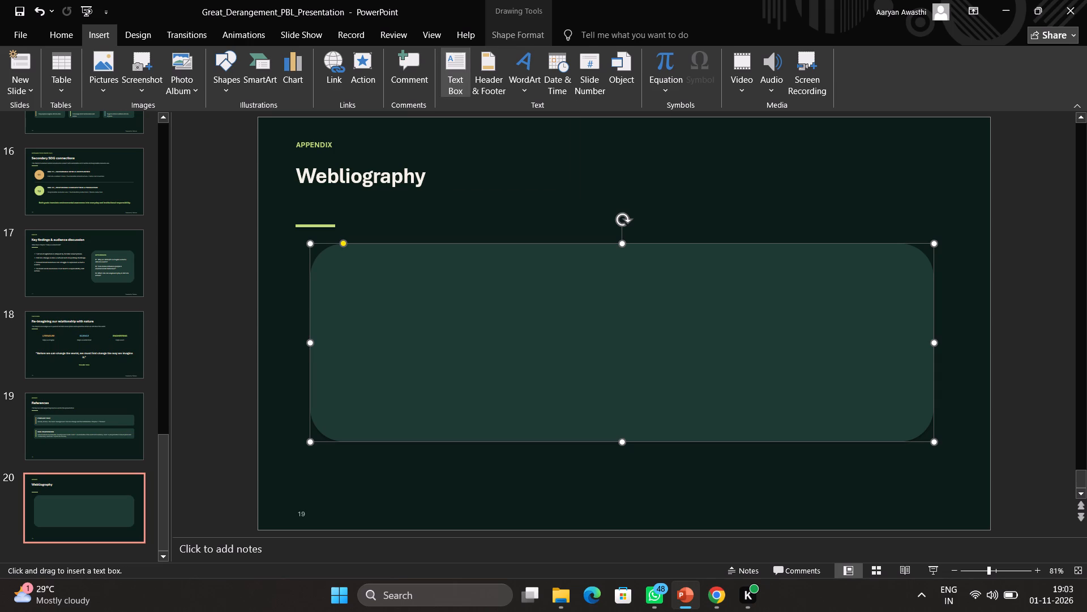
drag(332, 275, 677, 376)
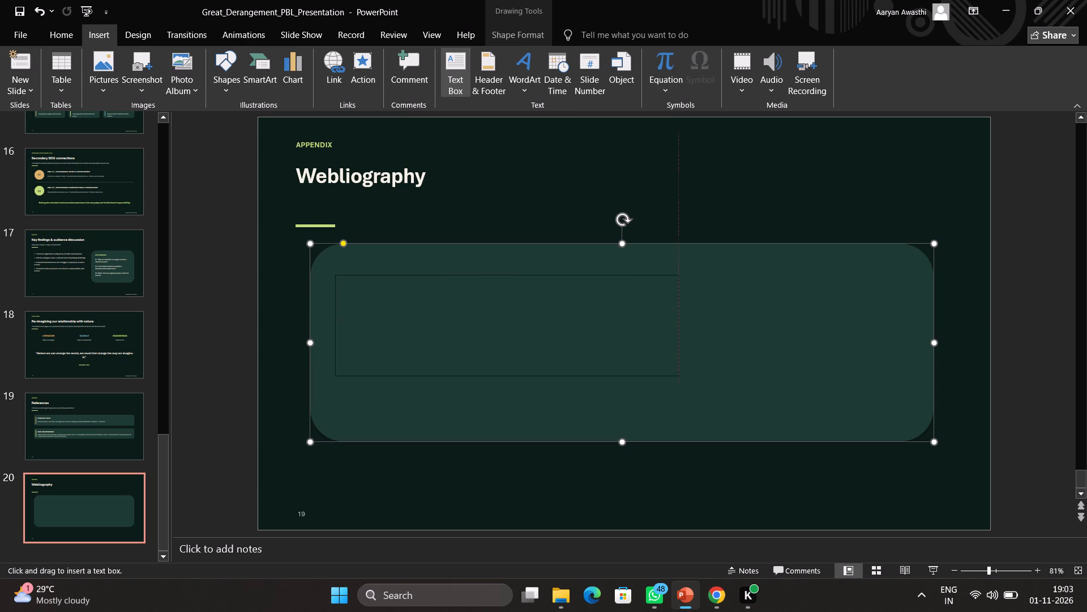
drag(677, 376, 884, 427)
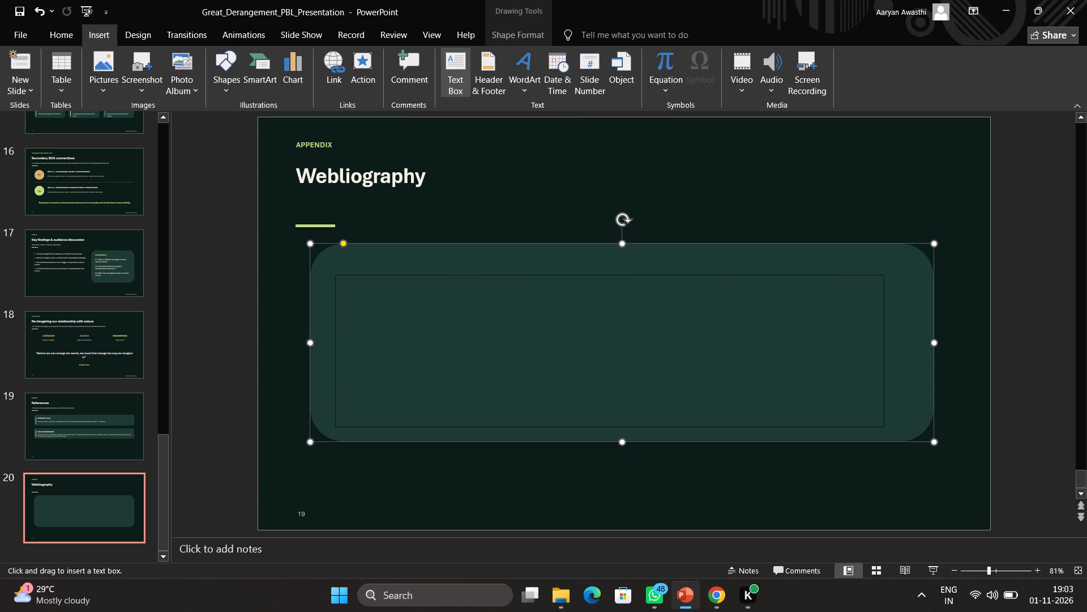
drag(884, 427, 898, 427)
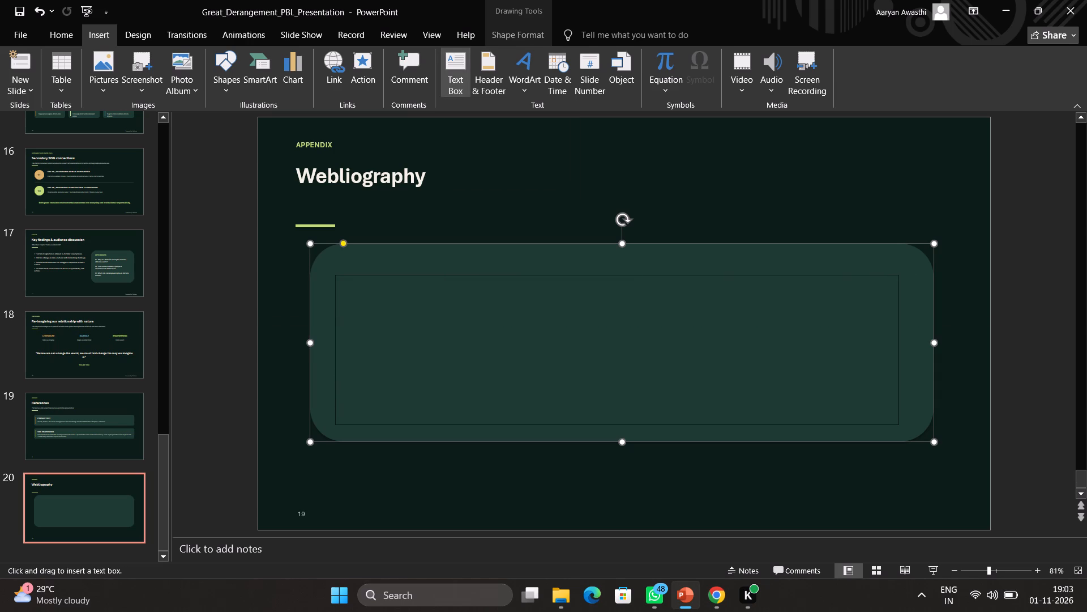
drag(898, 427, 917, 420)
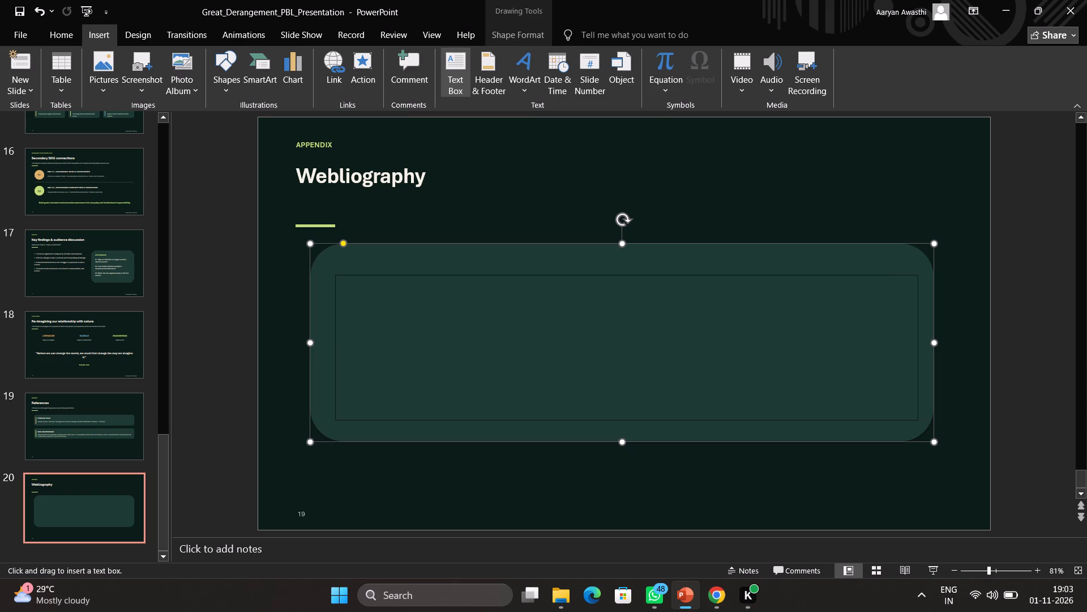
drag(917, 420, 917, 416)
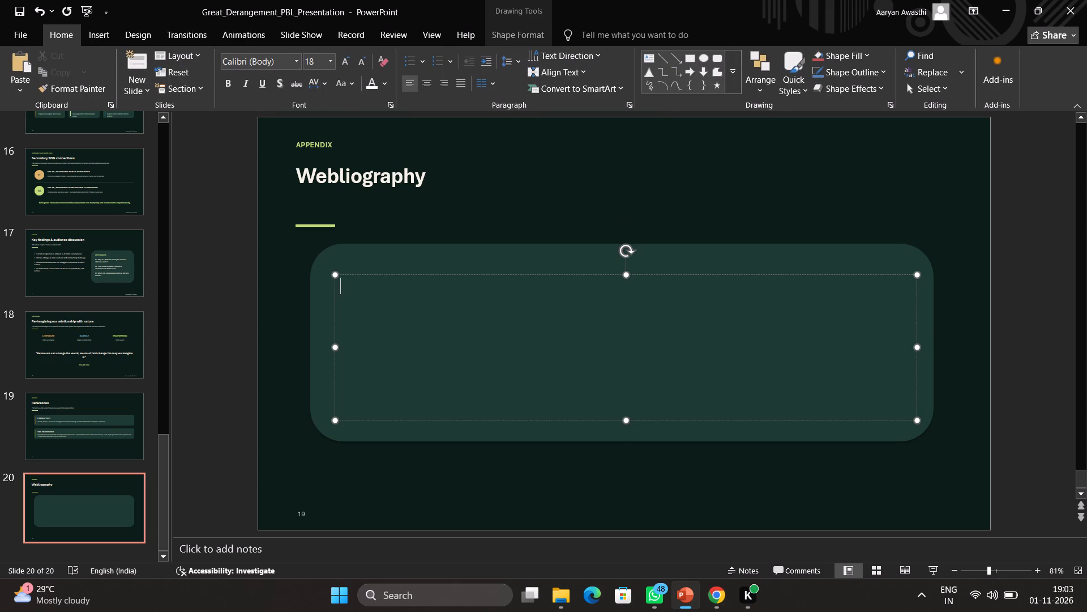
drag(625, 271, 621, 266)
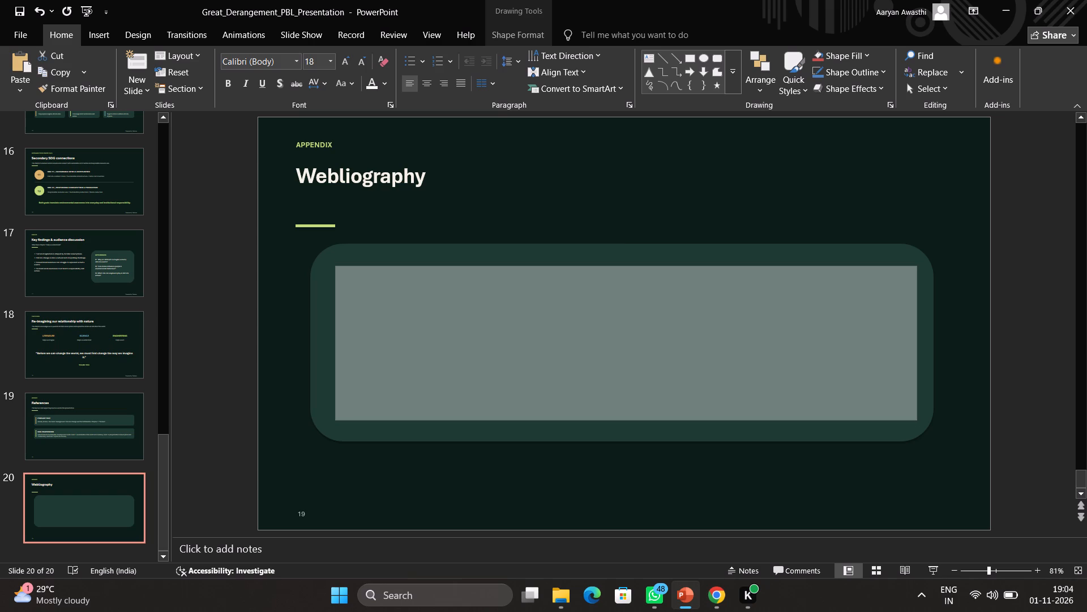
Lower the empty text box's top edge slightly inside the card.
drag(621, 266, 619, 268)
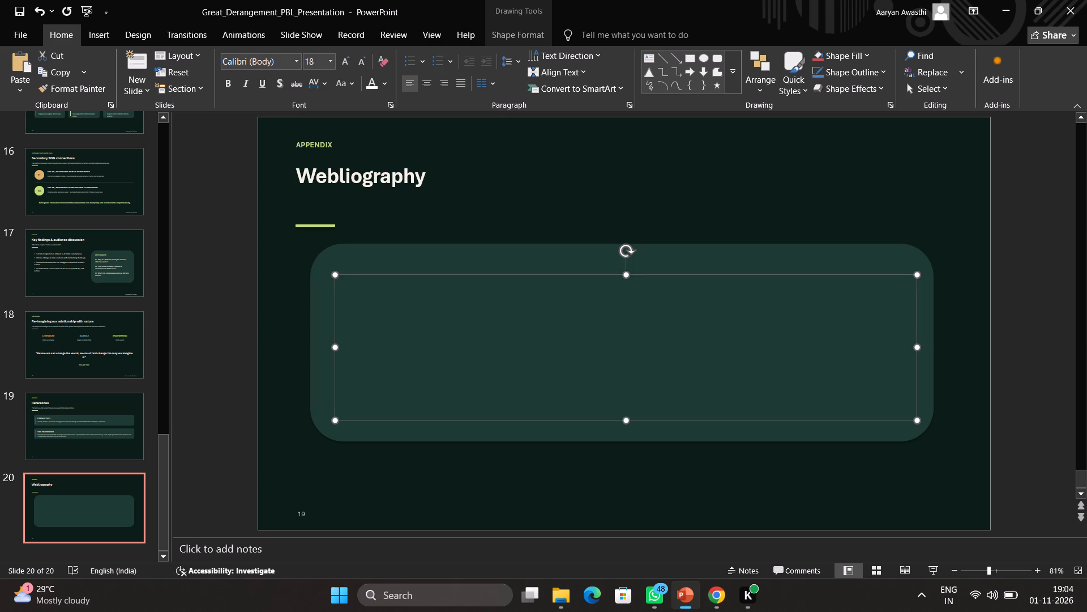
Check the font of the Webliography title and set the empty text box's font to Aptos.
click(417, 290)
click(379, 181)
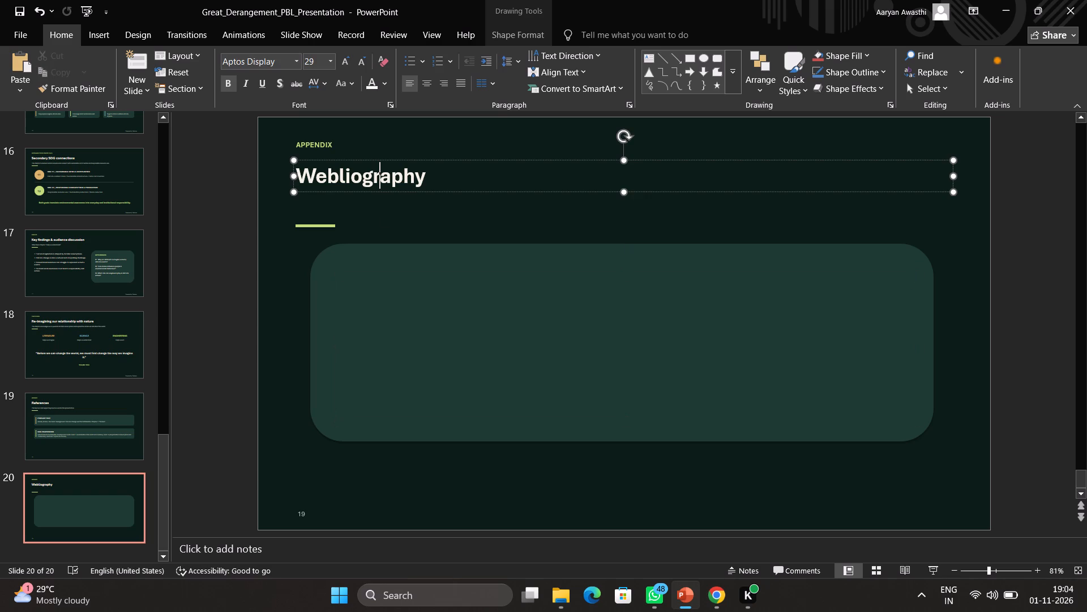
click(378, 321)
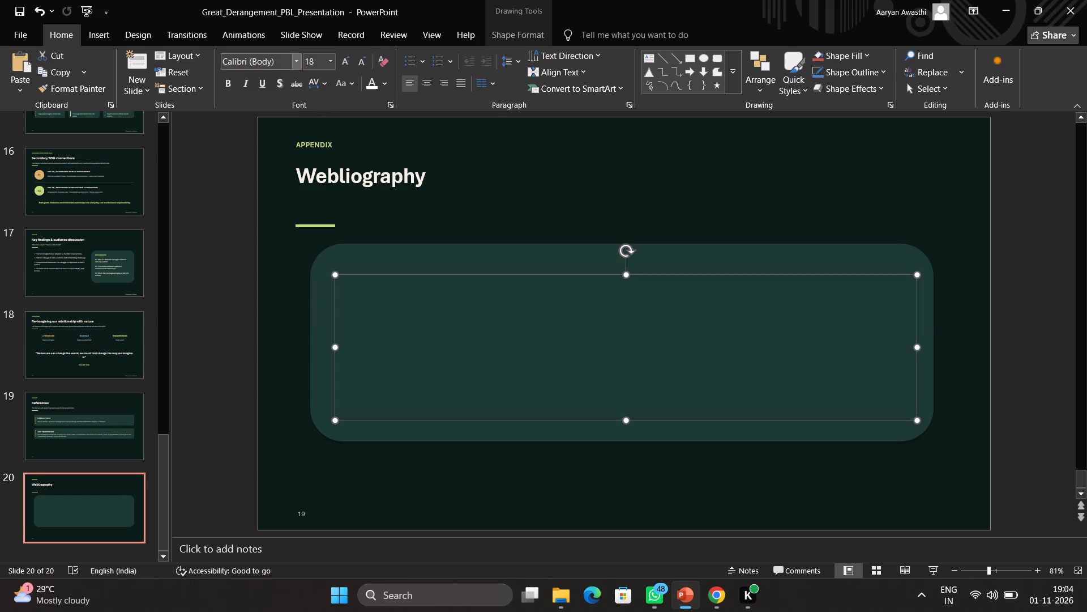
click(324, 172)
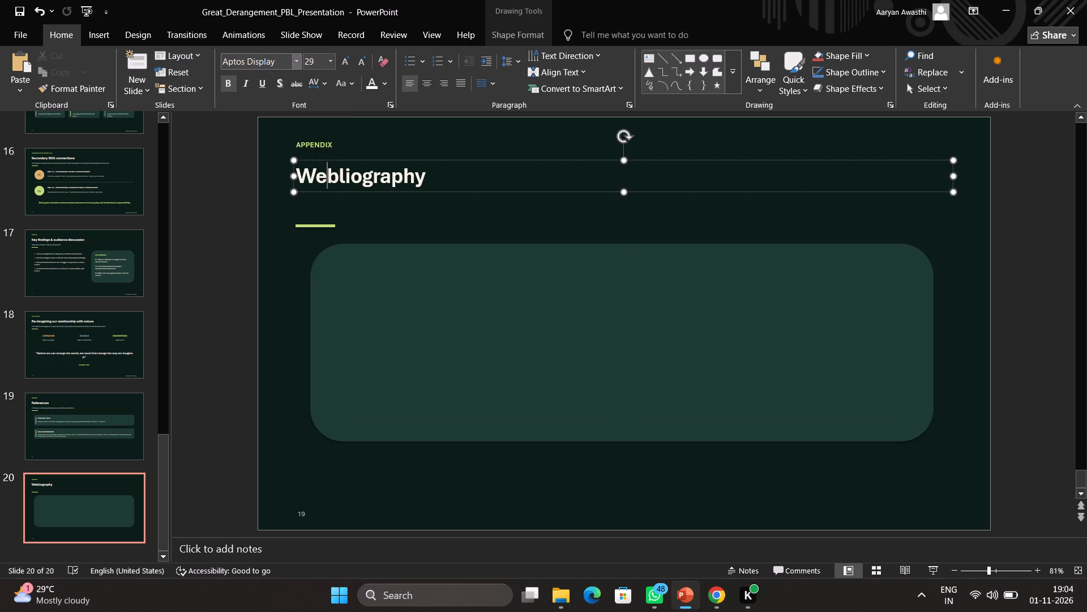
click(339, 291)
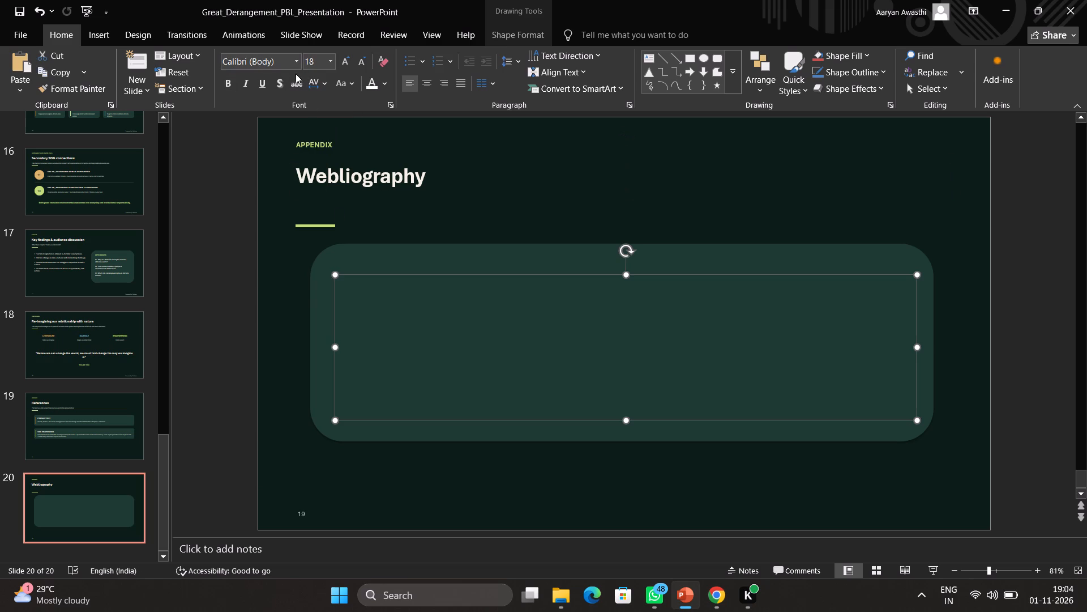
double_click(280, 62)
double_click(280, 62)
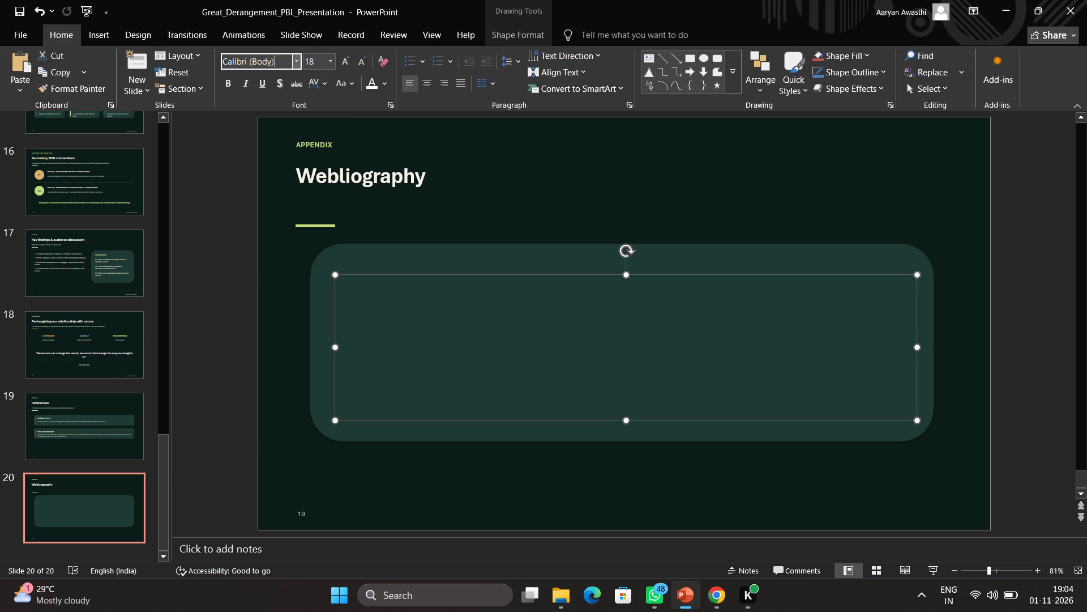
triple_click(280, 62)
click(280, 62)
click(280, 62)
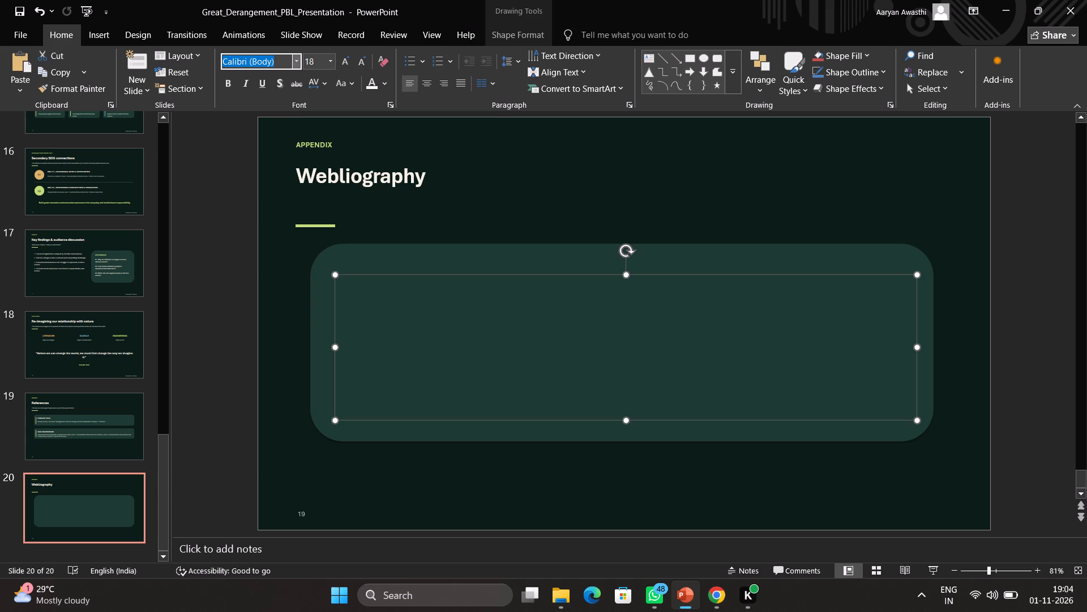
text(aptos)
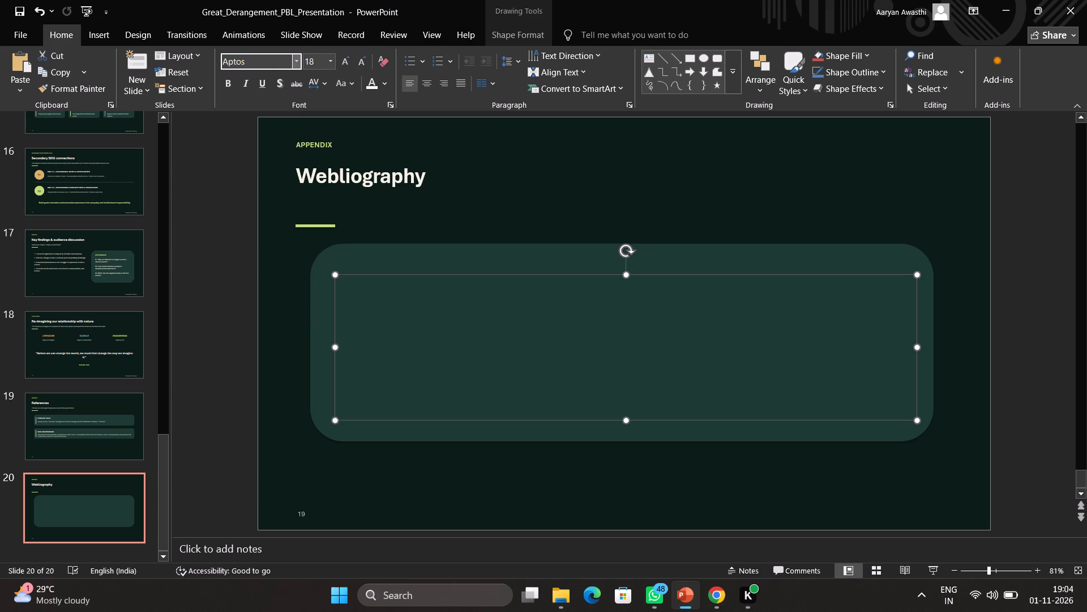
key(BackSpace)
key(BackSpace)
text(os)
key(Return)
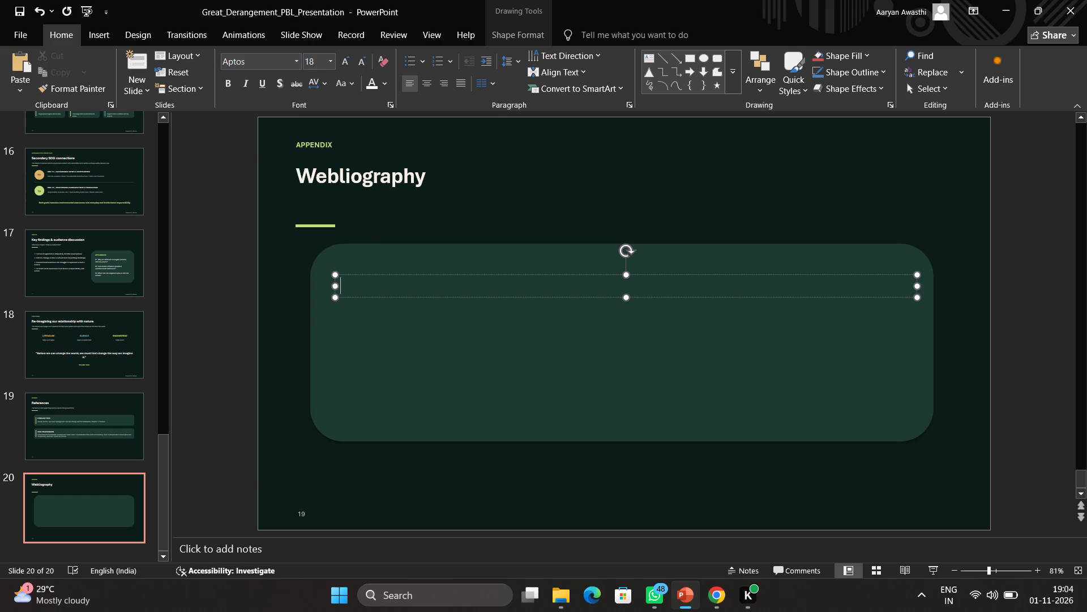
Set the text box's font size to 16.
click(309, 57)
text(16)
key(Return)
key(v)
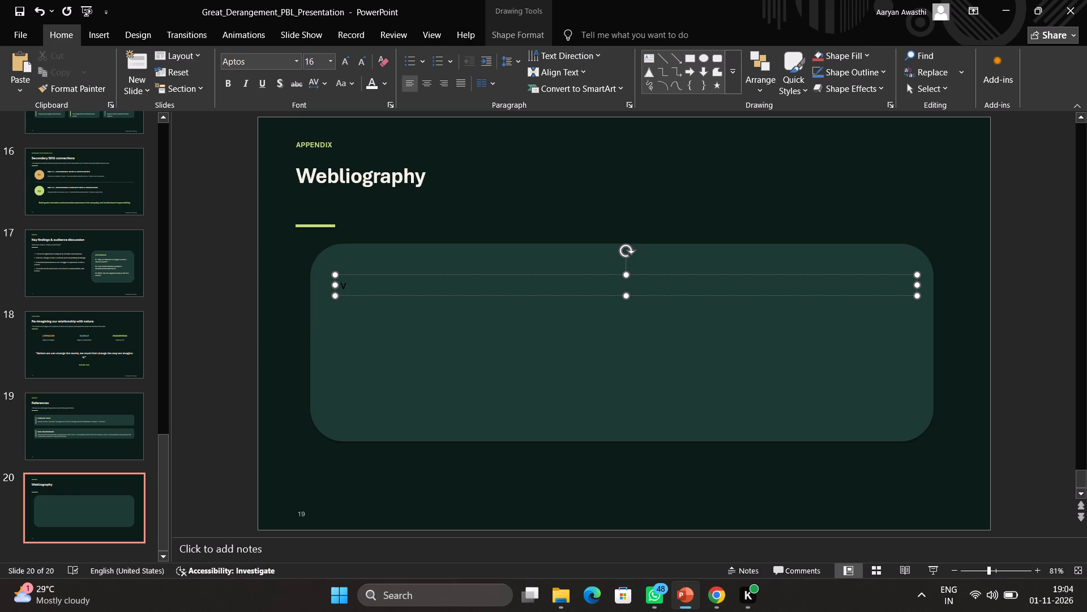
key(BackSpace)
key(ctrl+v)
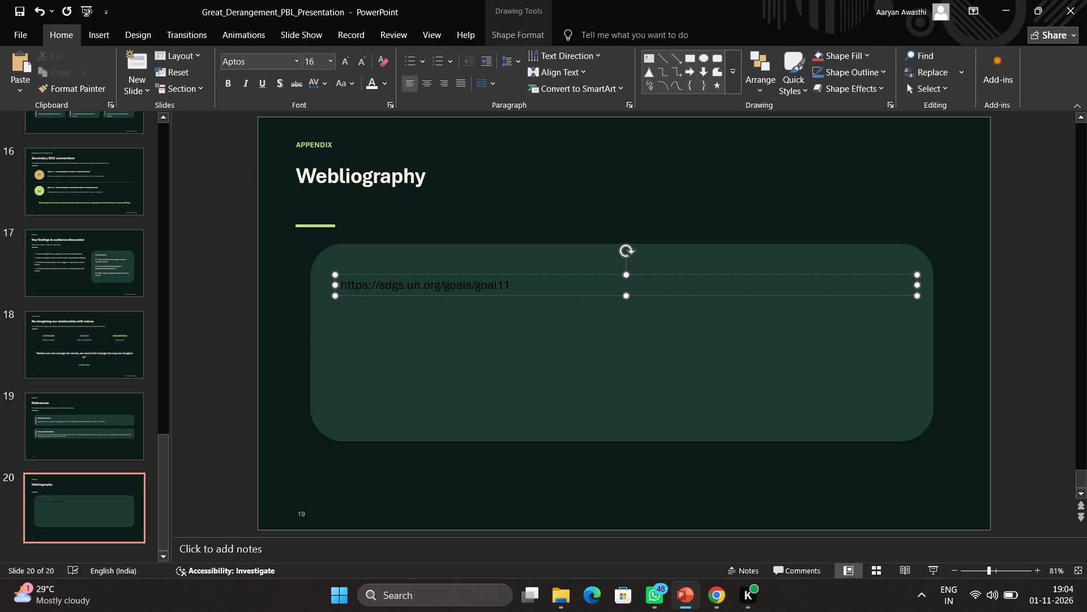
Select the entire SDG 11 link text in the card for a font colour change.
click(369, 80)
double_click(524, 294)
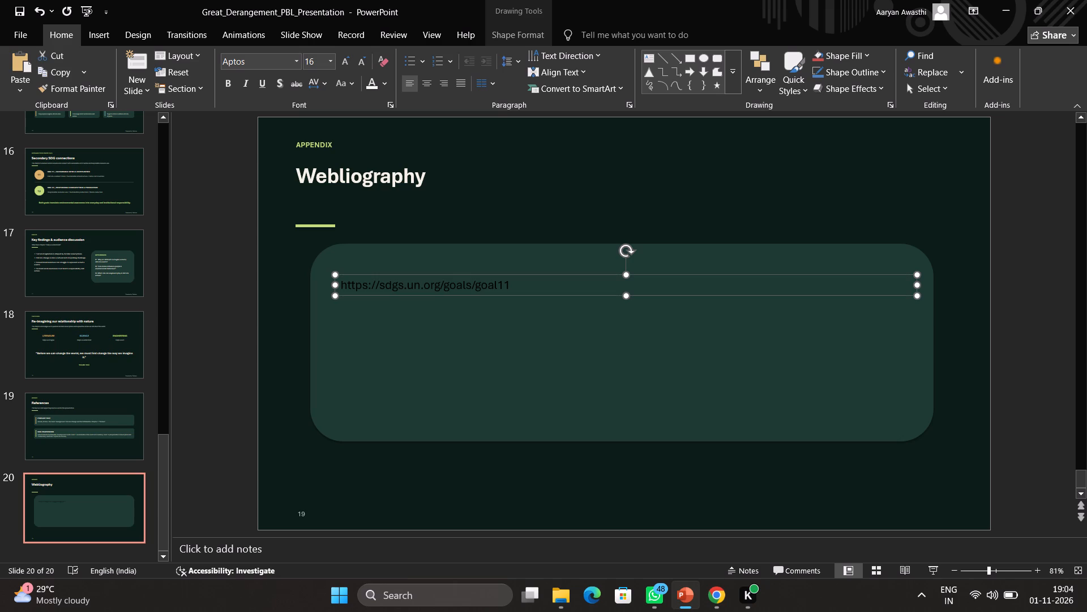
triple_click(514, 290)
triple_click(514, 290)
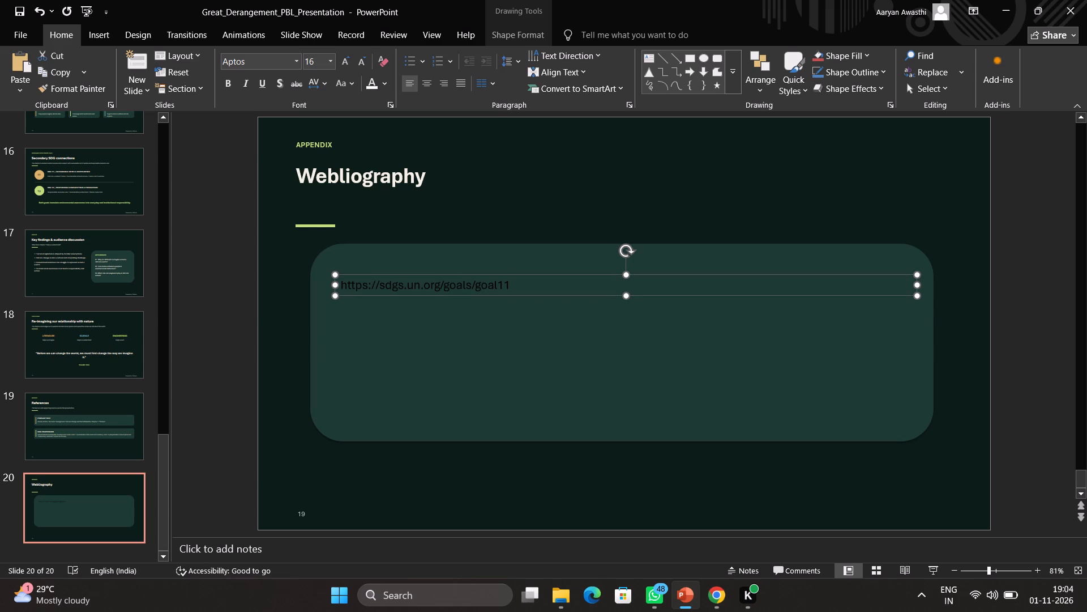
key(ctrl+a)
click(514, 290)
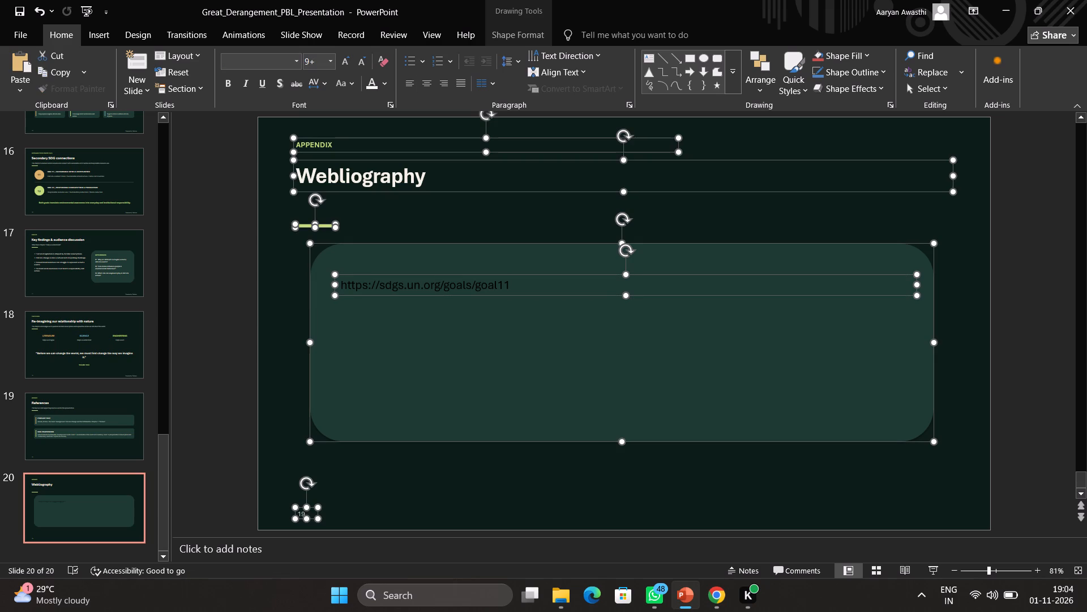
click(506, 286)
key(ctrl+a)
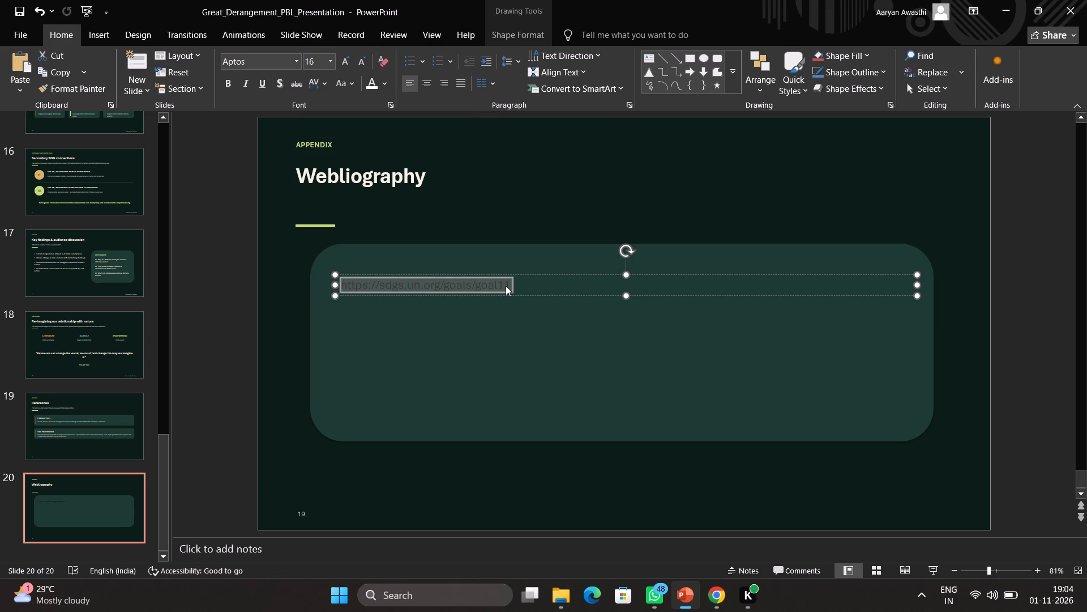
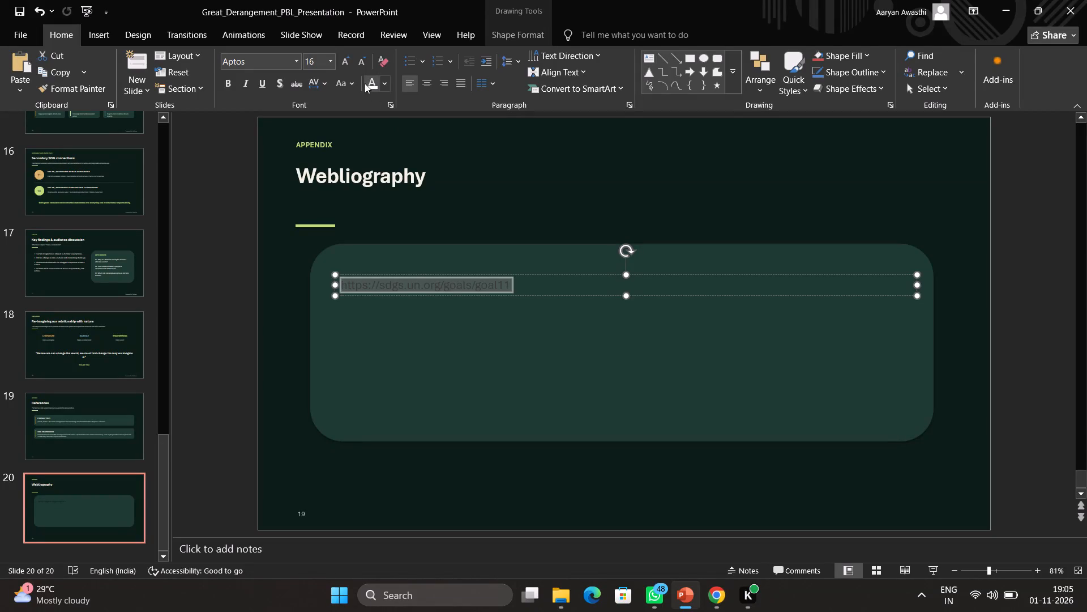
Set the font colour of the selected SDG 11 link in the card to white.
click(365, 87)
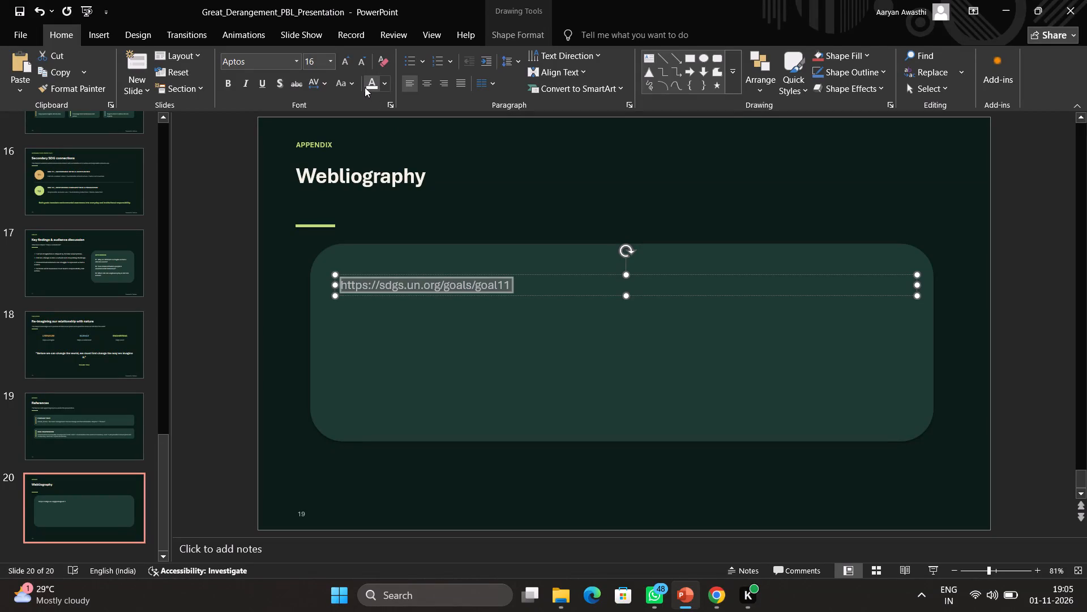
click(414, 332)
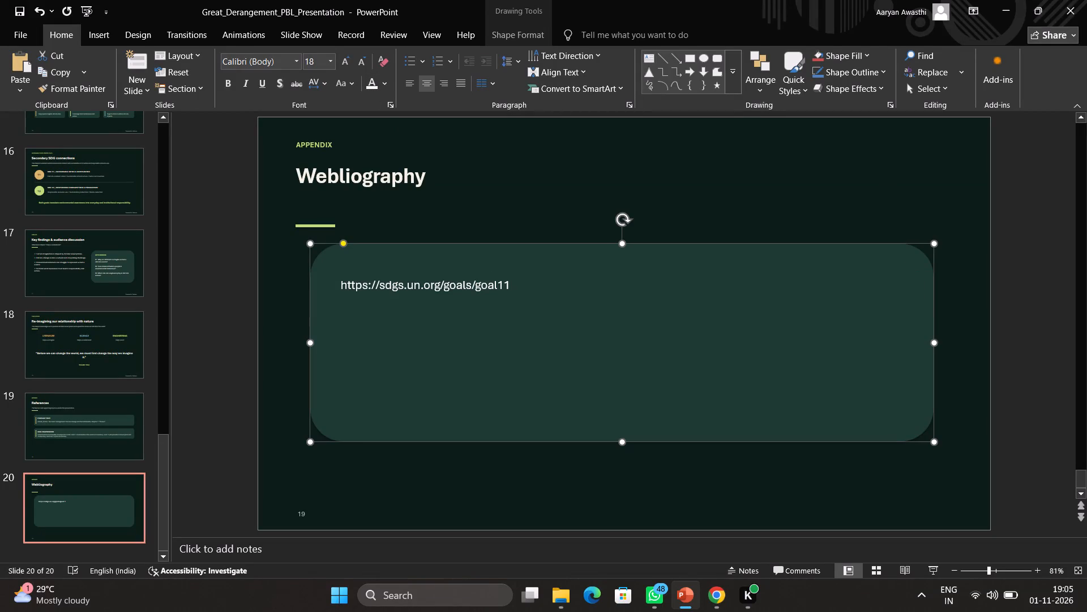
click(534, 278)
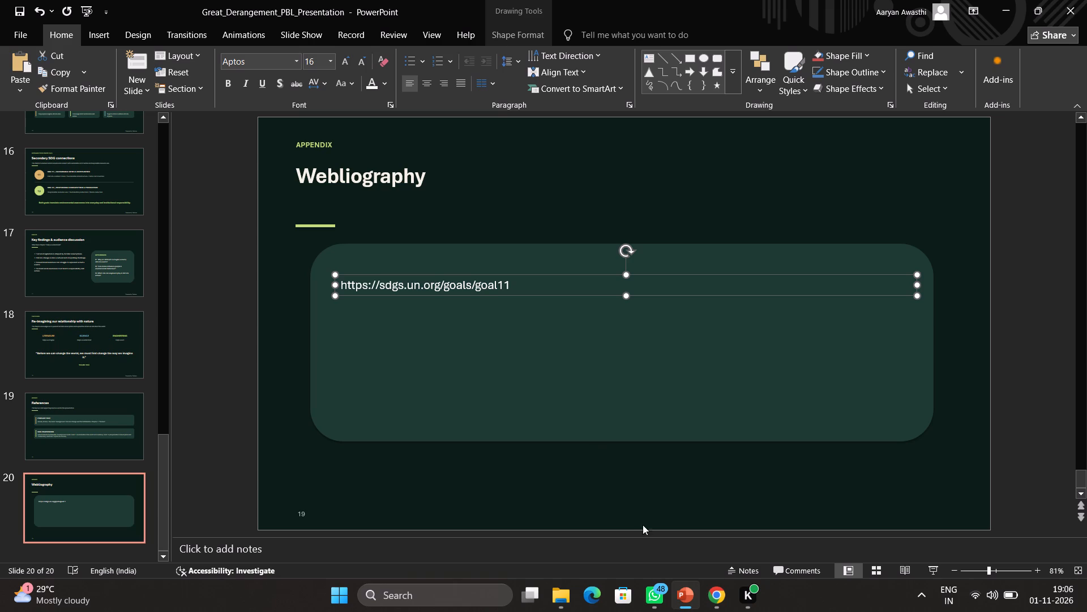
In Chrome, open the UN SDG 12 page from the search results, copy its address, and switch back to PowerPoint.
click(723, 593)
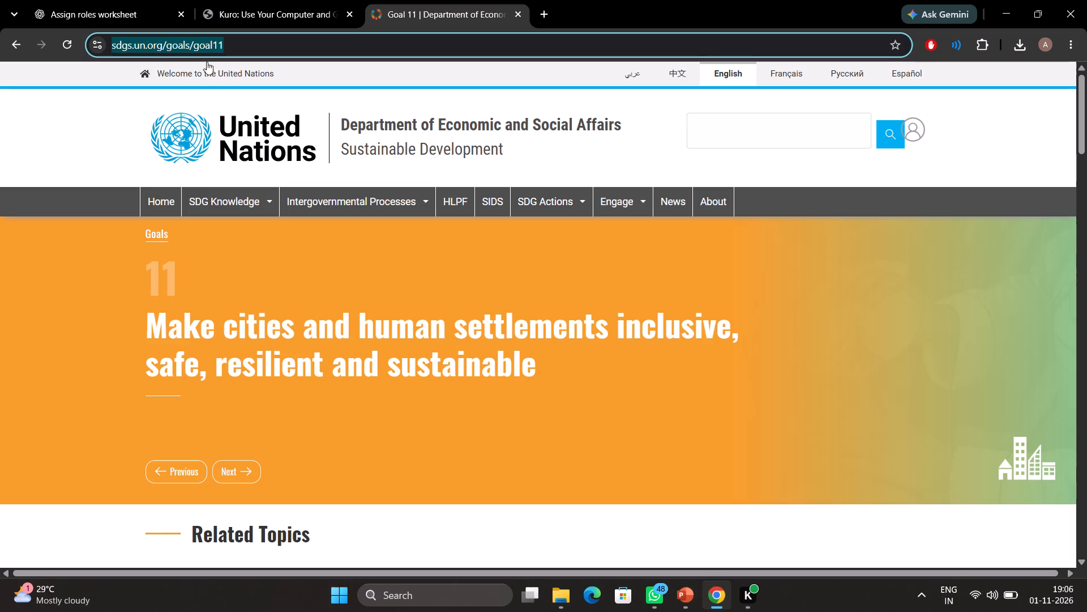
click(15, 41)
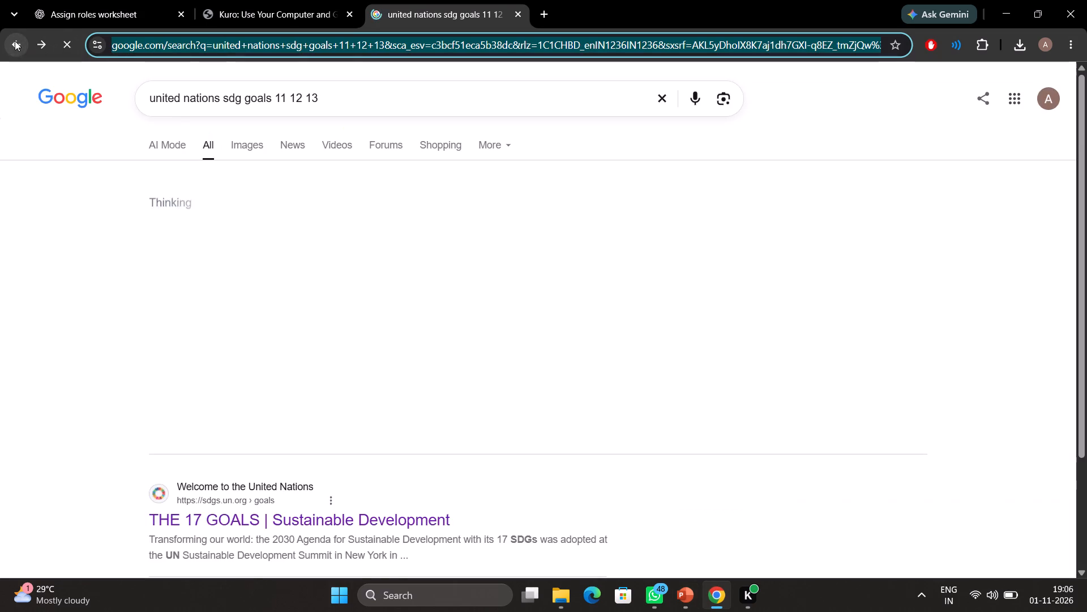
click(187, 367)
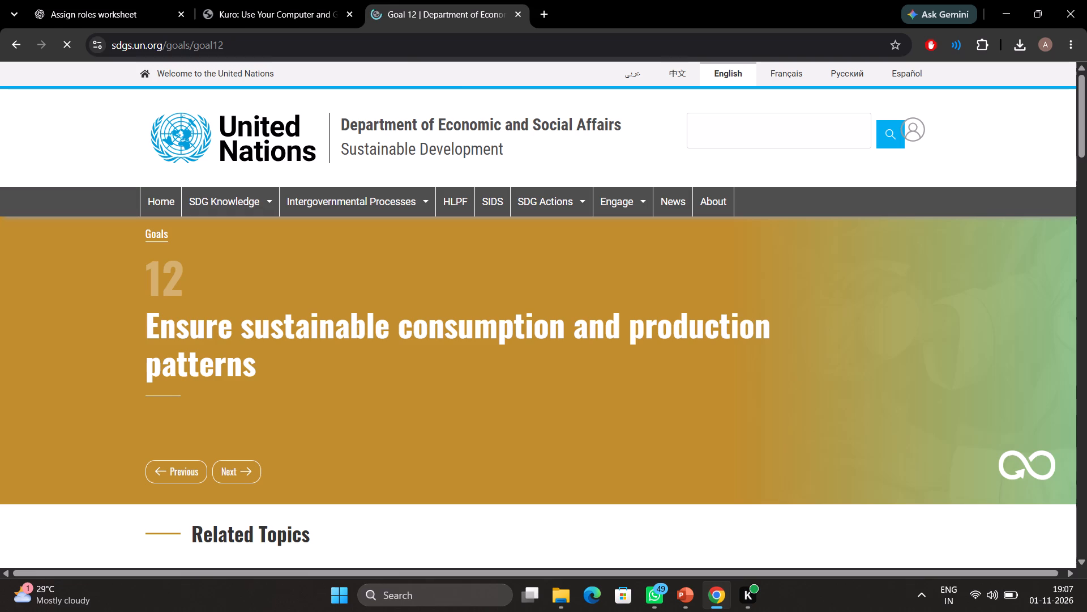
click(225, 40)
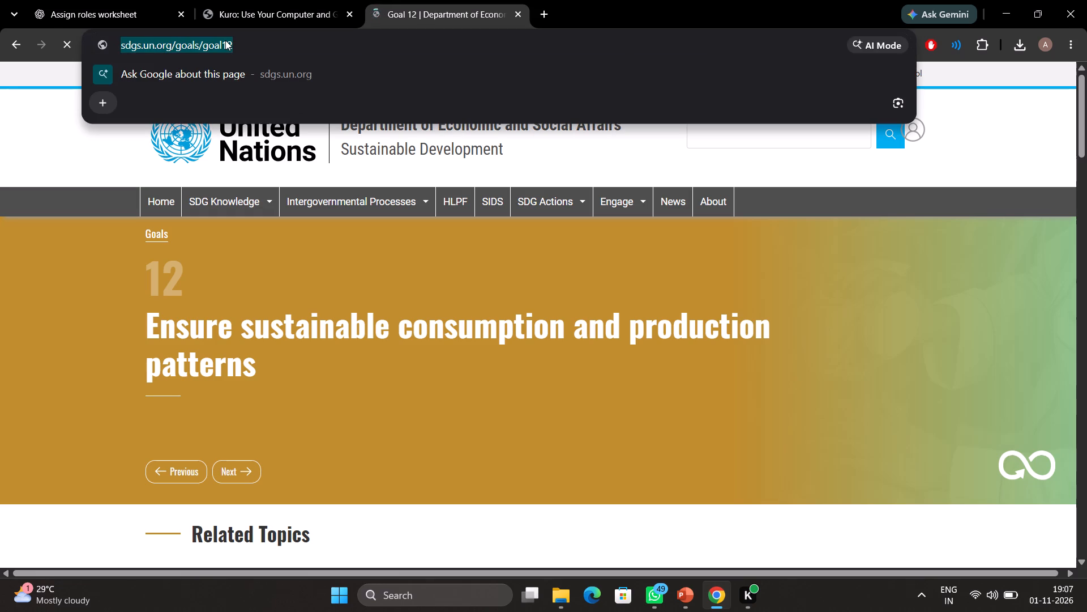
key(ctrl+c)
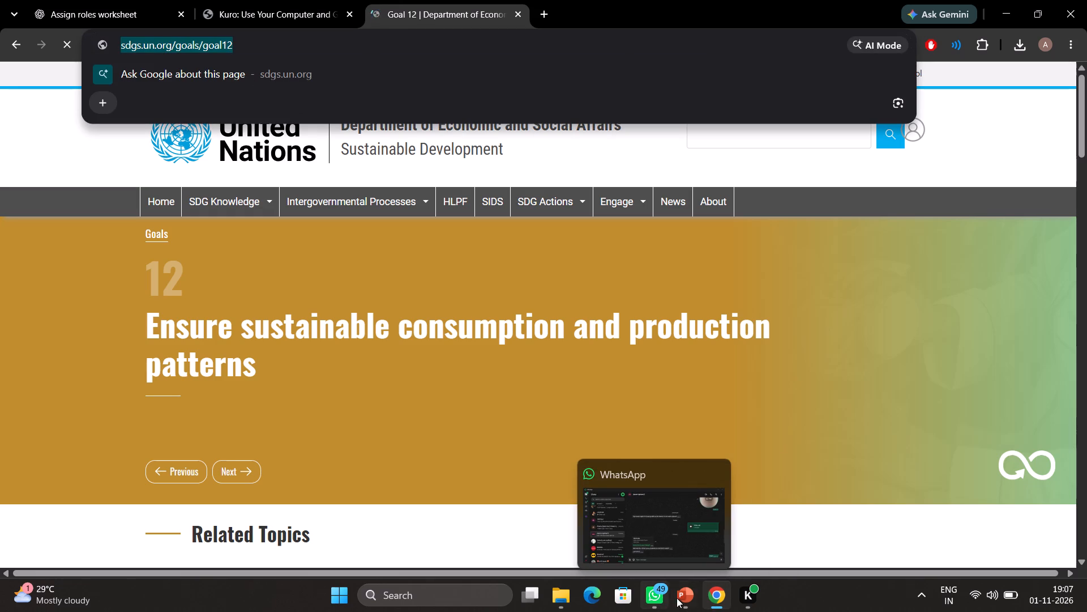
click(693, 592)
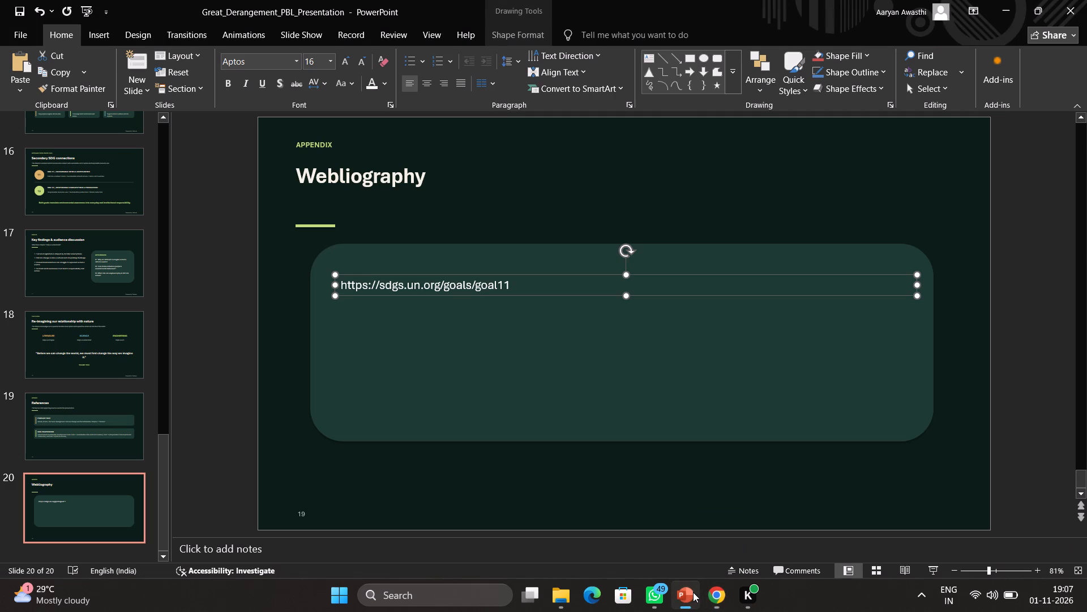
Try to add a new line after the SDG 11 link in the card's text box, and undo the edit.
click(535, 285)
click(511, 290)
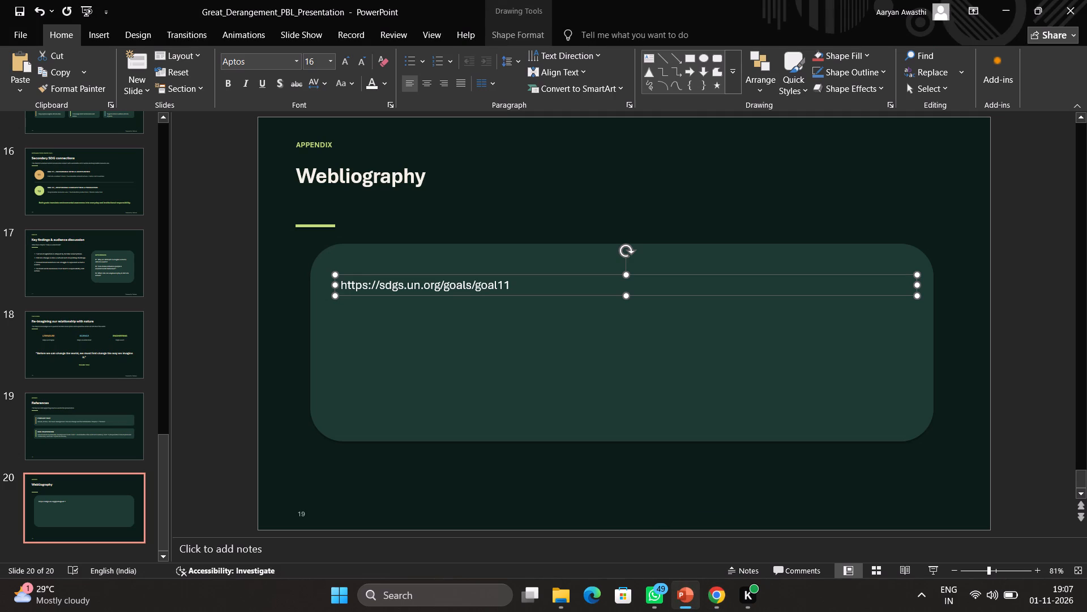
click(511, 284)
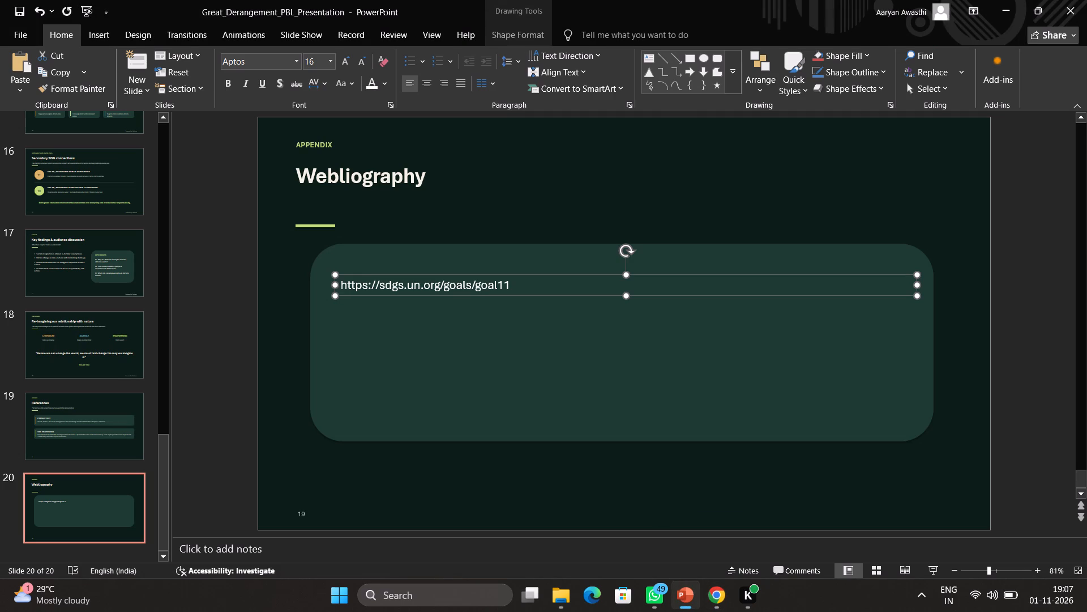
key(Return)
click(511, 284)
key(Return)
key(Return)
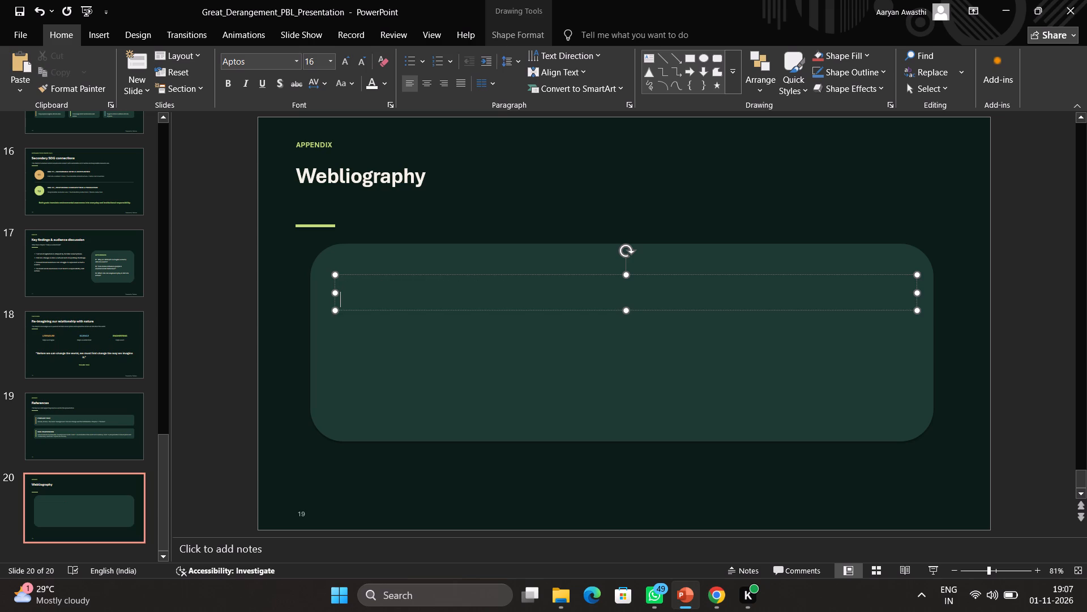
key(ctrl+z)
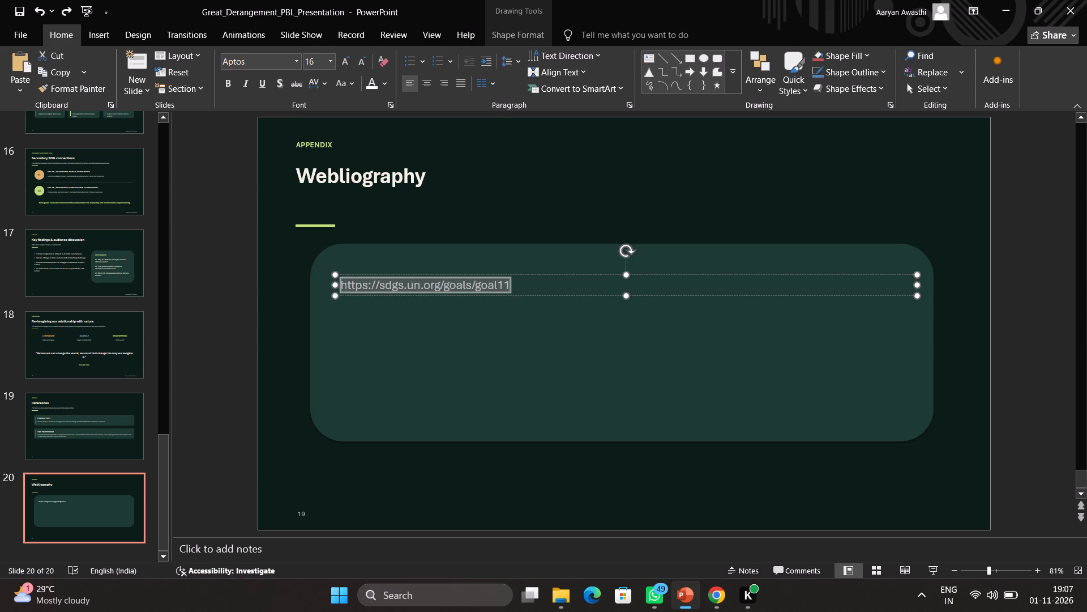
click(593, 305)
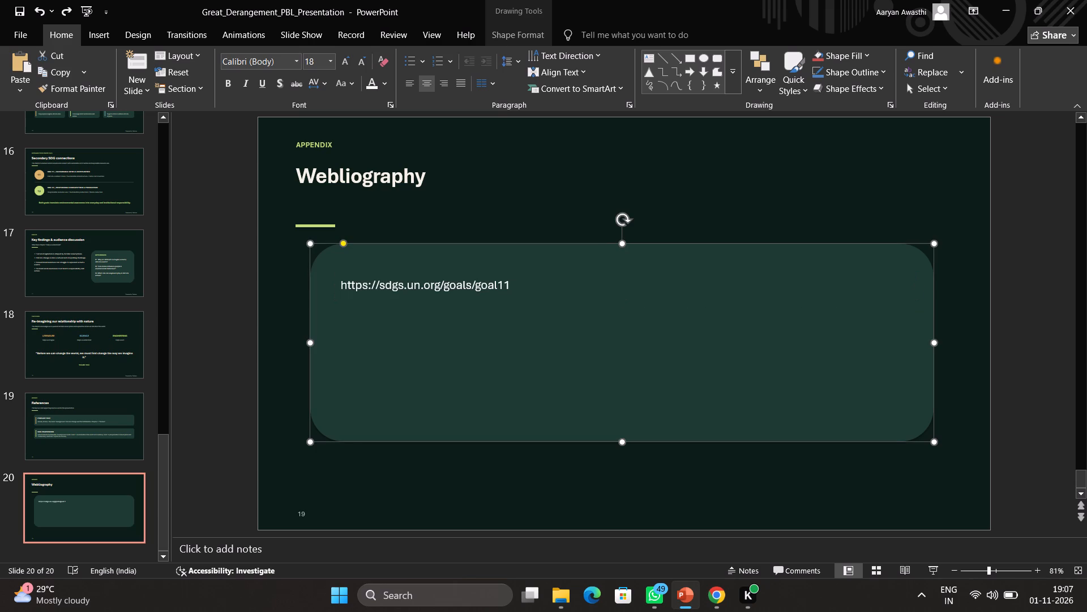
click(527, 284)
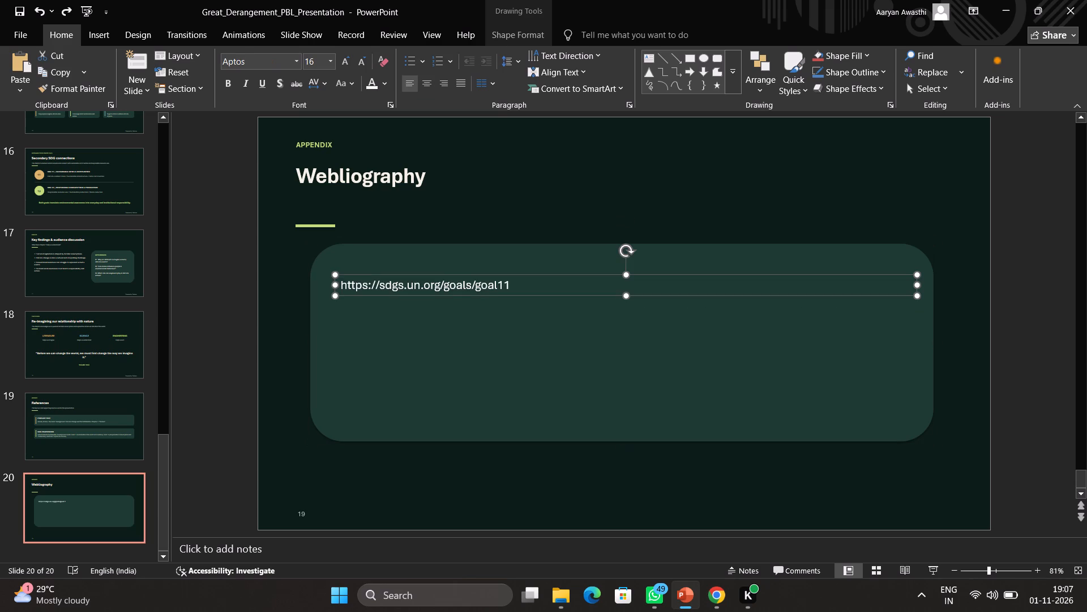
key(Return)
key(Return)
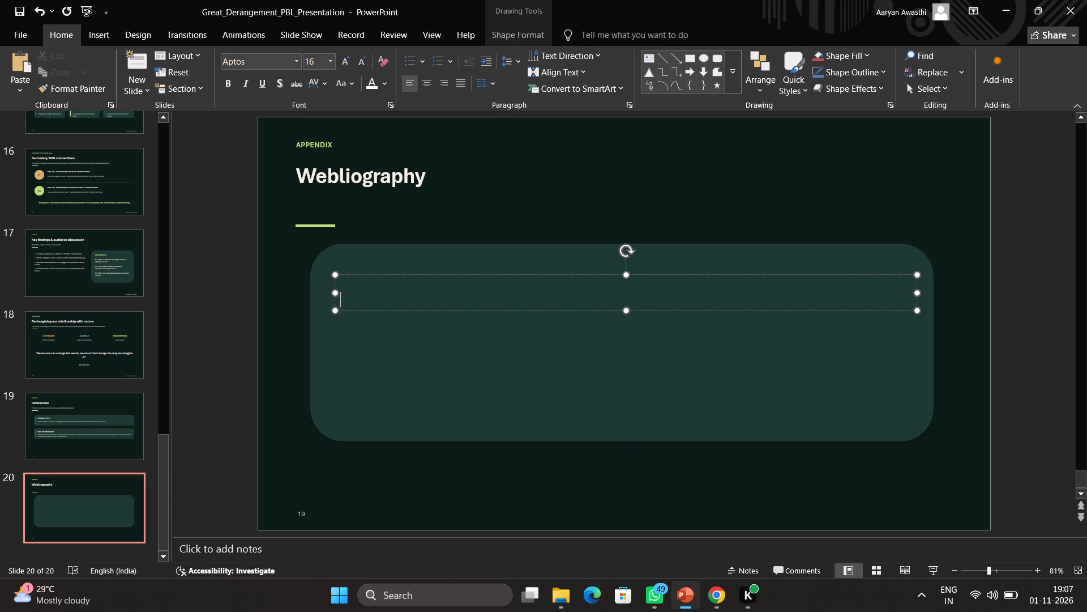
key(Up)
key(ctrl+v)
key(Return)
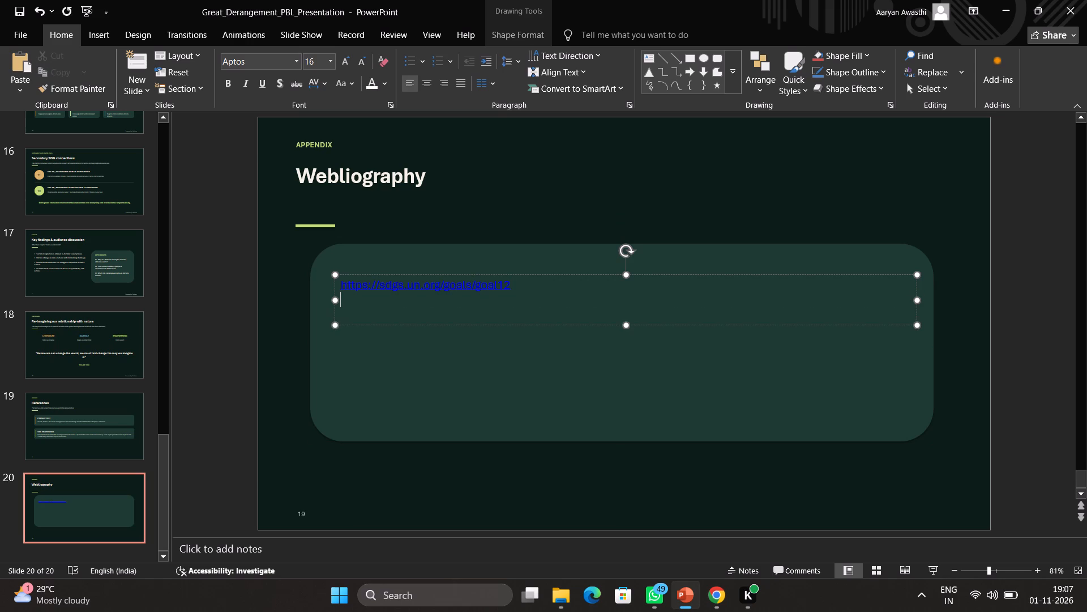
key(ctrl+v)
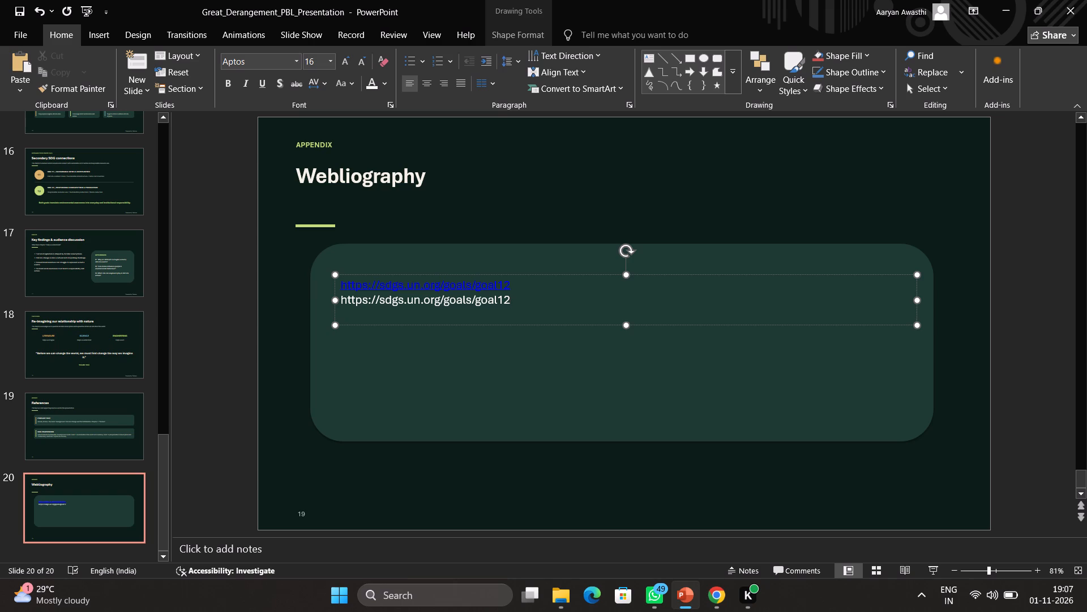
key(Up)
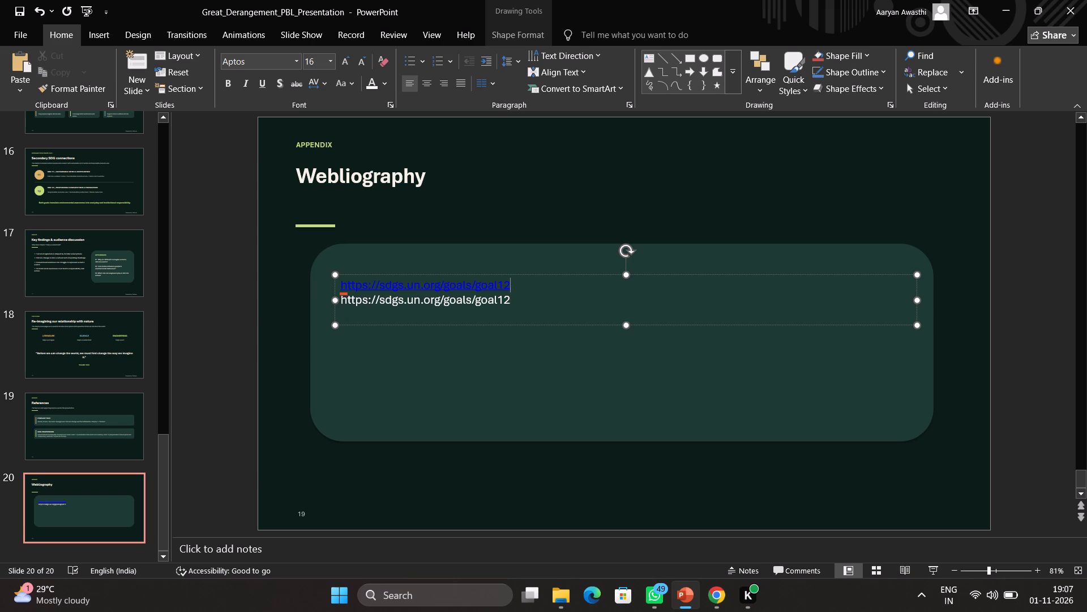
key(BackSpace)
key(1)
key(BackSpace)
key(BackSpace)
key(1)
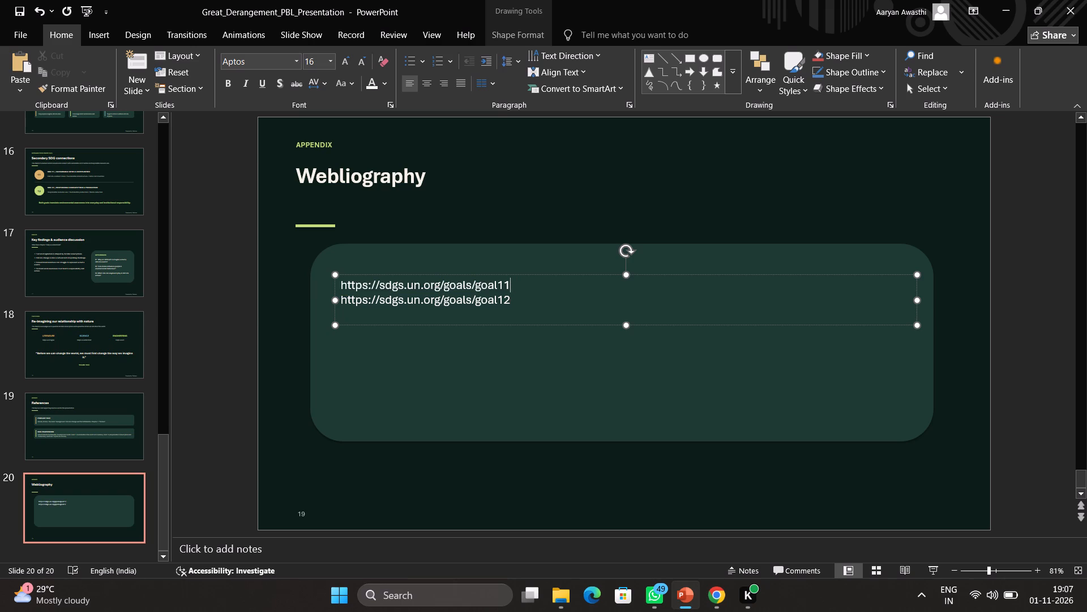
key(Down)
key(Return)
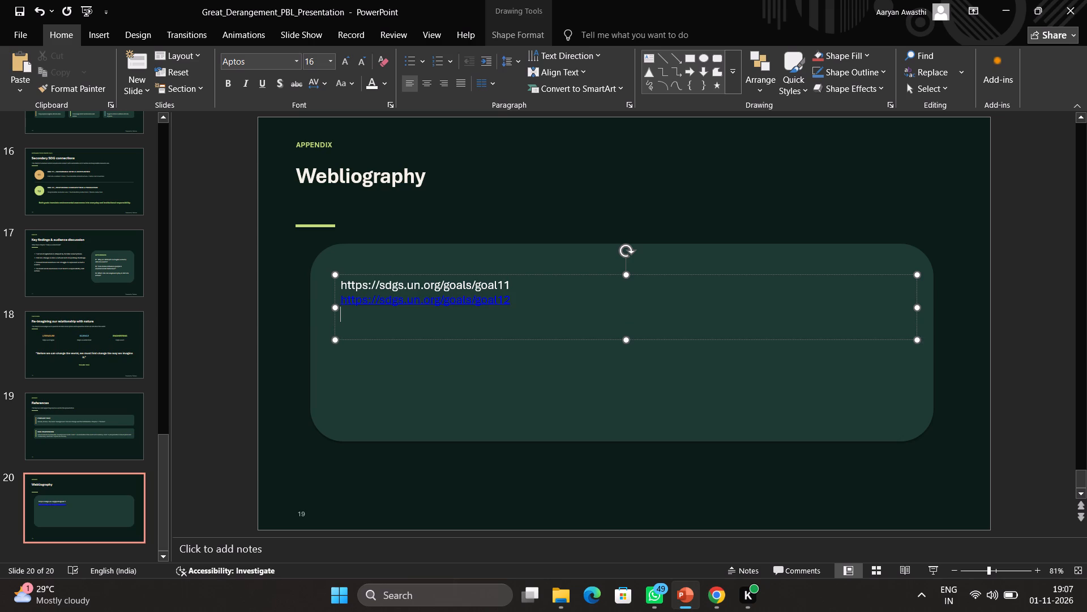
key(ctrl+v)
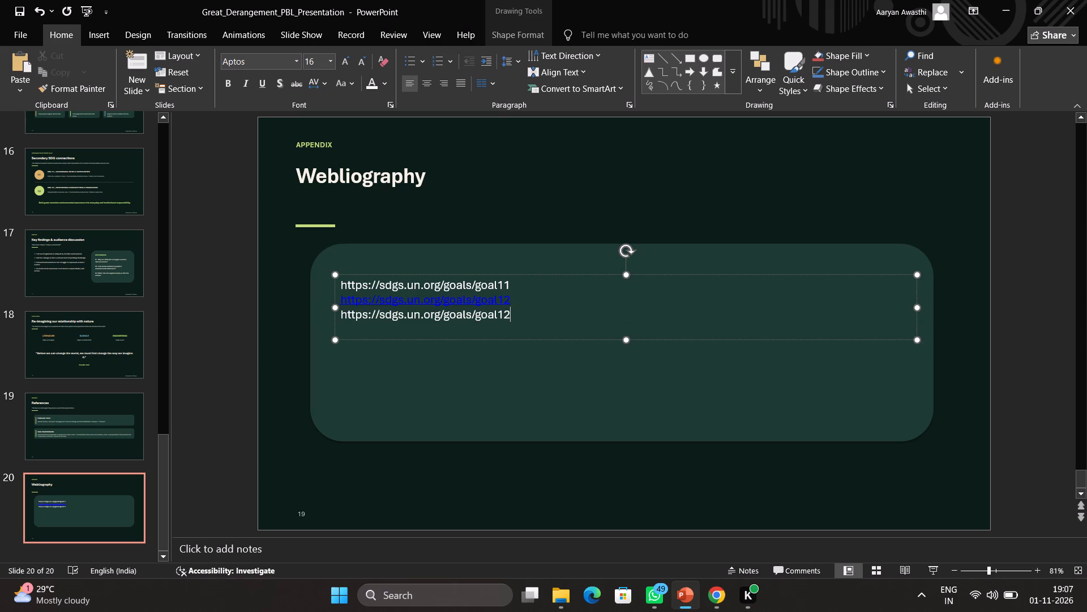
key(BackSpace)
key(3)
Remove the automatic hyperlink from the goal12 line, keeping the address as plain text.
key(Down)
key(Up)
key(Up)
key(Up)
key(Down)
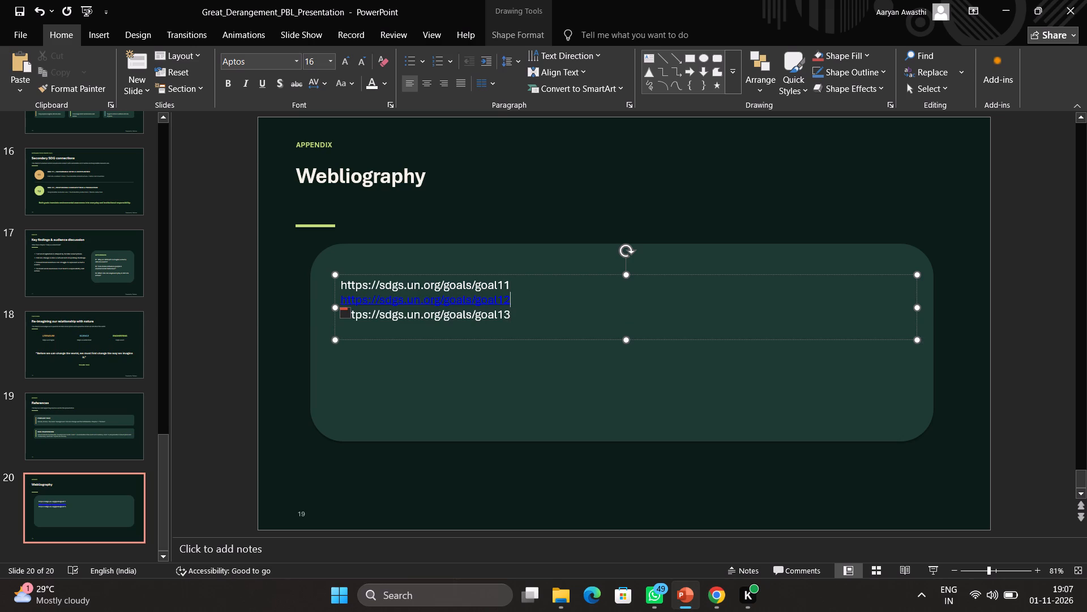
key(BackSpace)
key(2)
key(BackSpace)
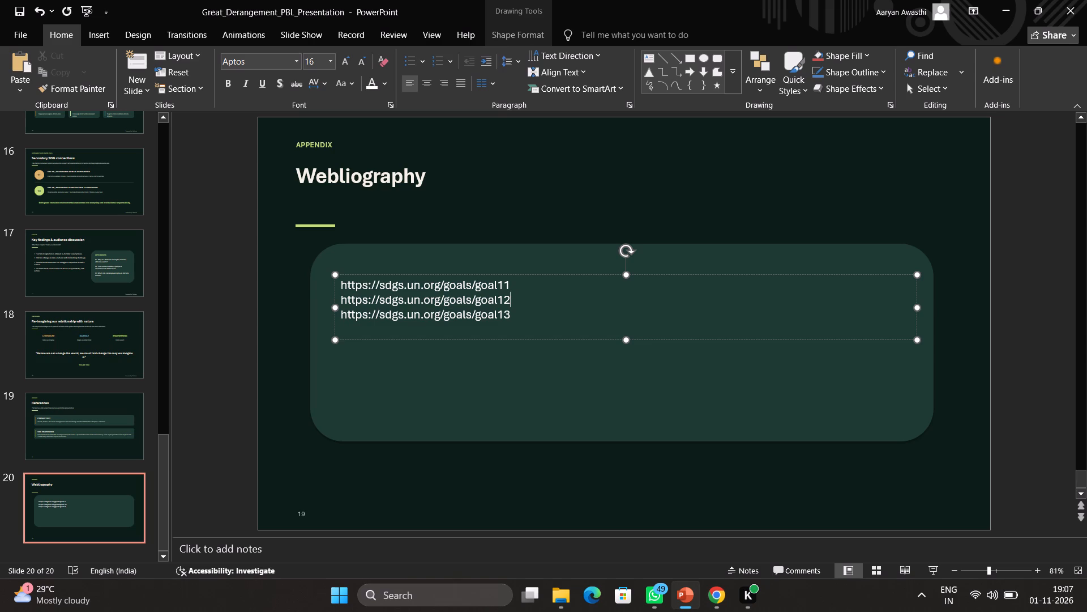
click(521, 363)
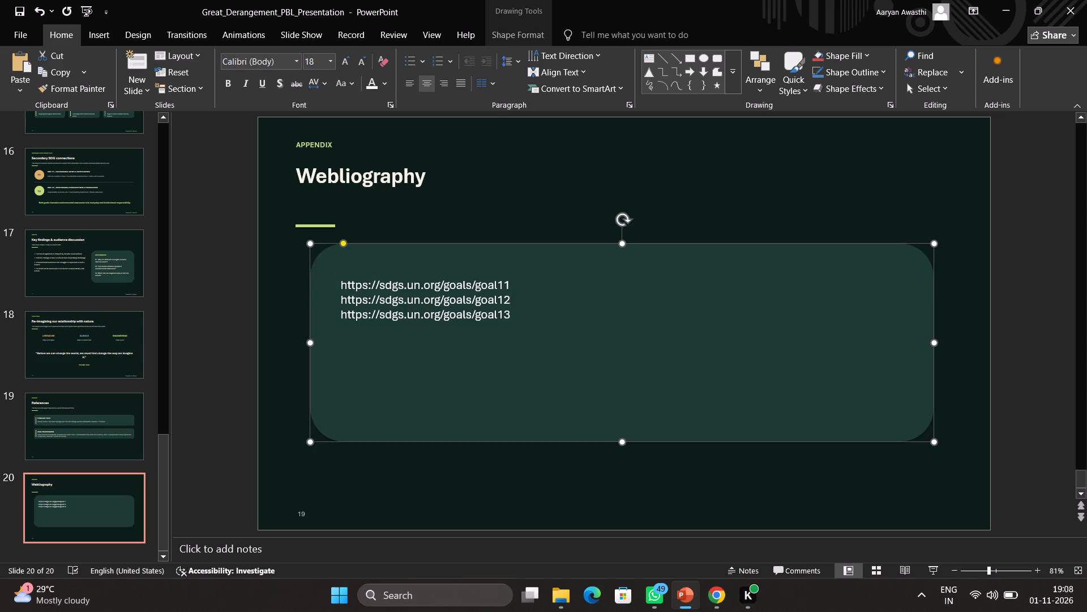
Select all the text in the links text box and format it as a bulleted list.
click(493, 302)
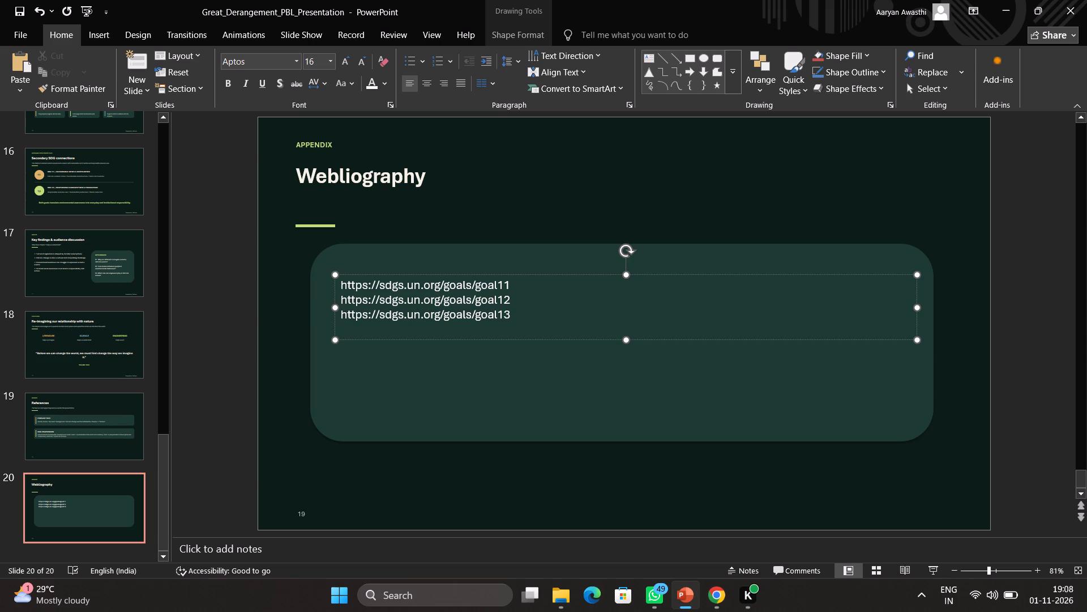
click(514, 318)
key(ctrl+a)
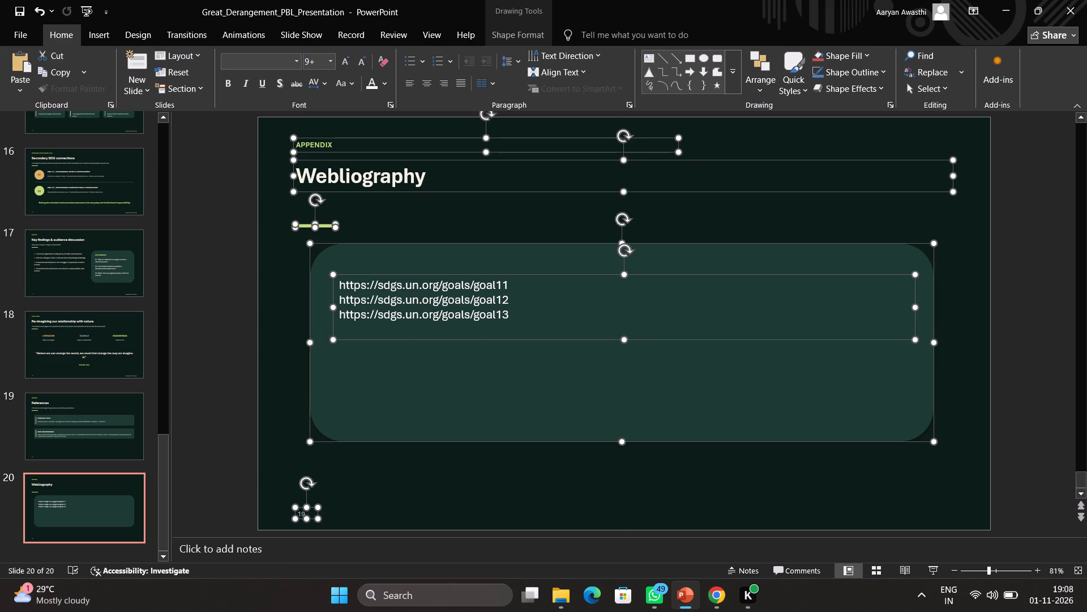
click(512, 318)
drag(480, 288, 482, 294)
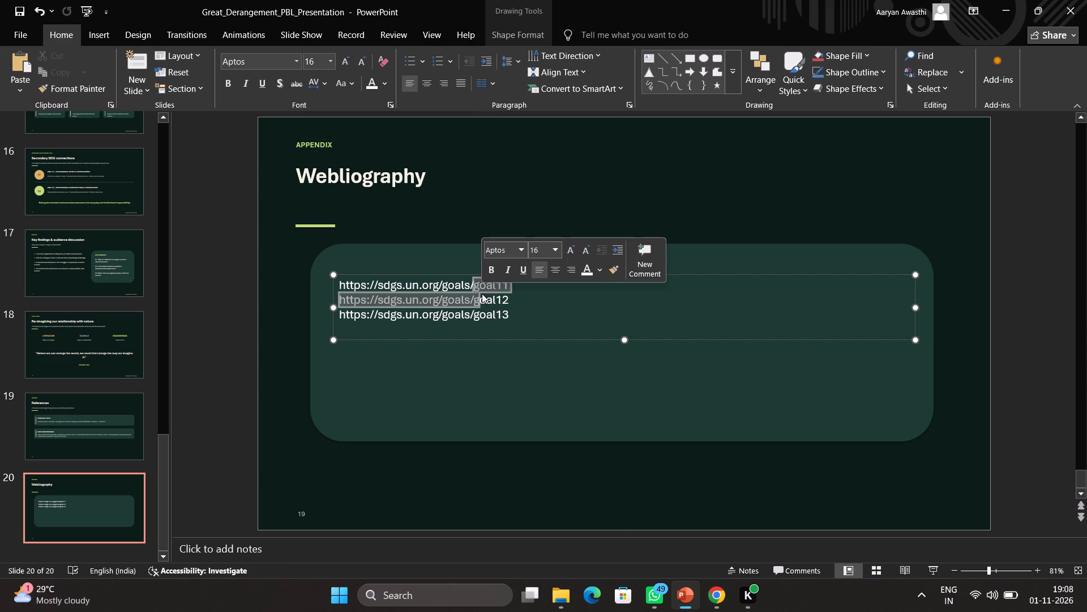
key(ctrl+a)
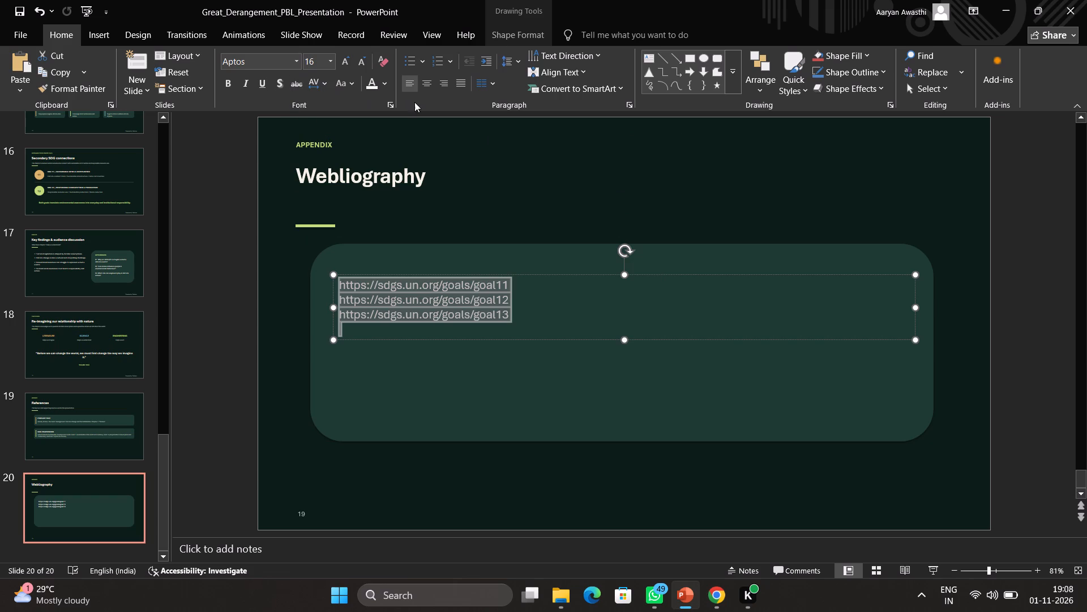
click(409, 62)
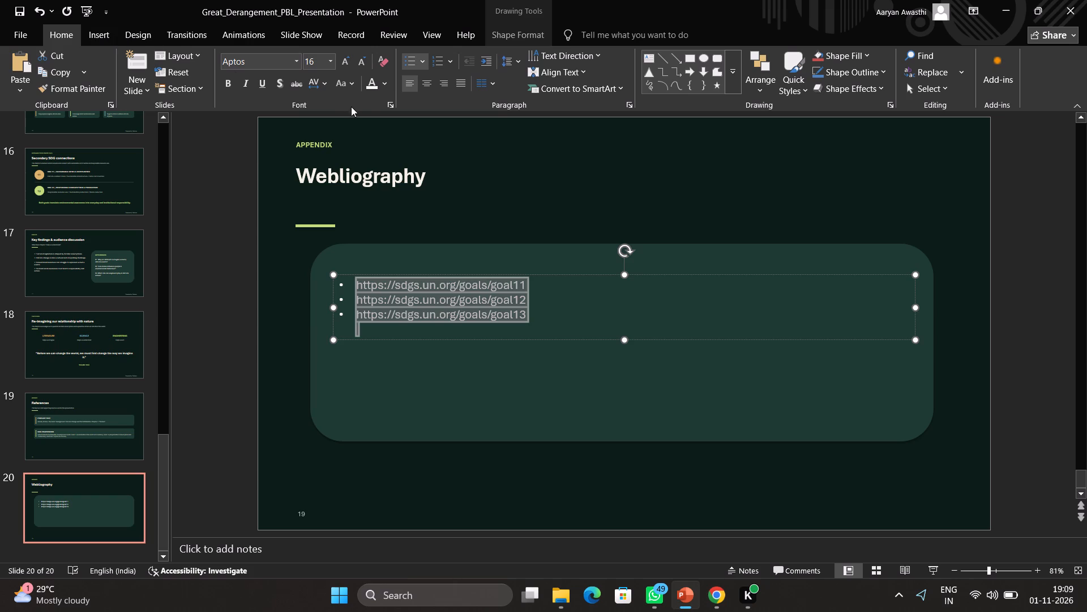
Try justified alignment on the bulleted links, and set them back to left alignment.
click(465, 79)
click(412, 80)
Set the line spacing of the bulleted links to 2.0.
click(510, 56)
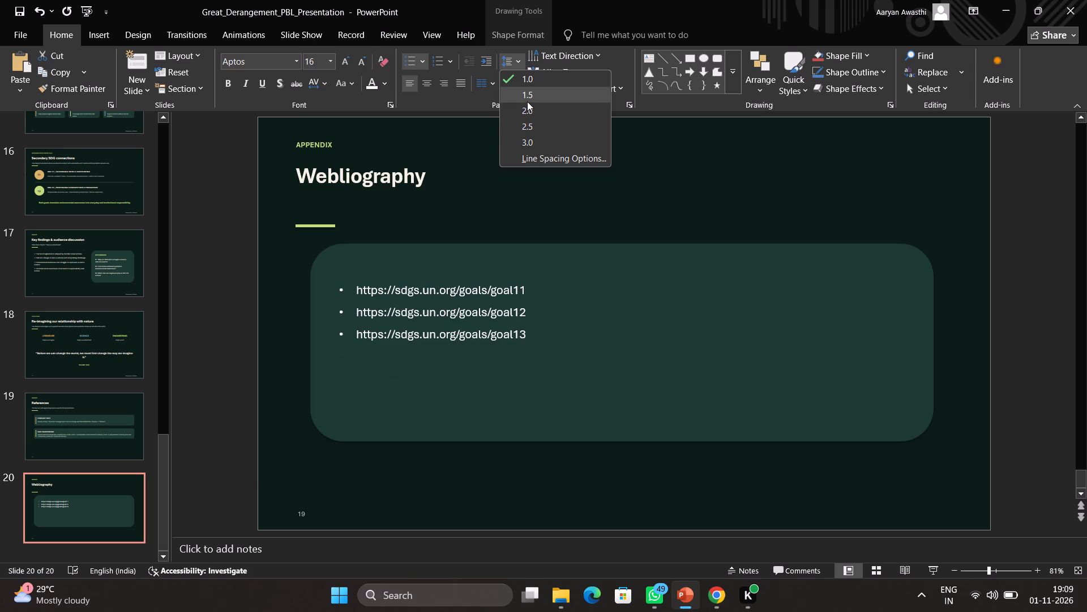
click(525, 113)
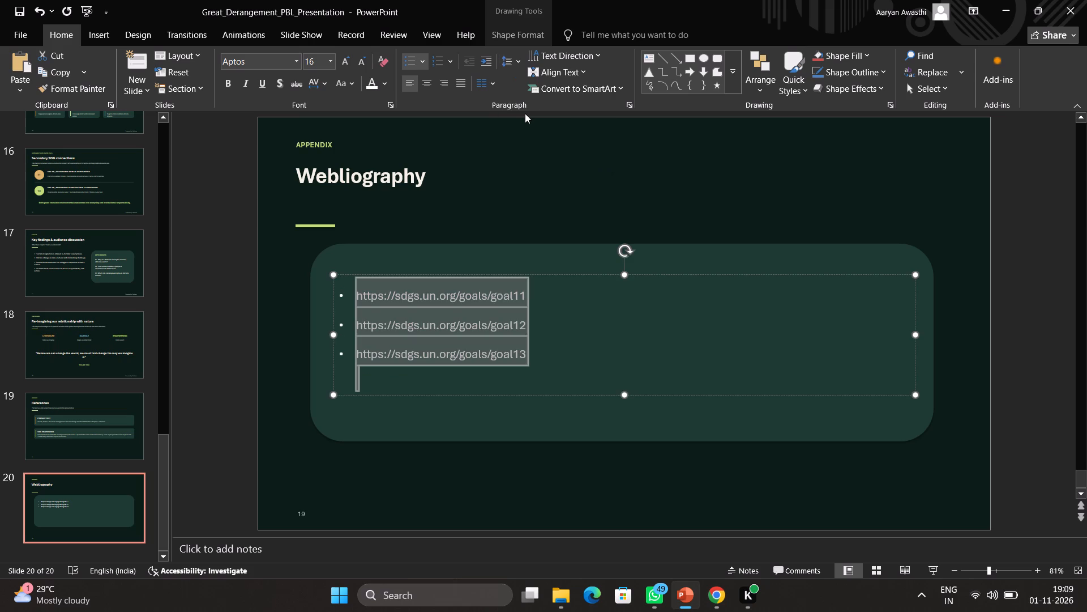
Place the text cursor on the empty fourth bullet below the SDG 13 link.
click(369, 381)
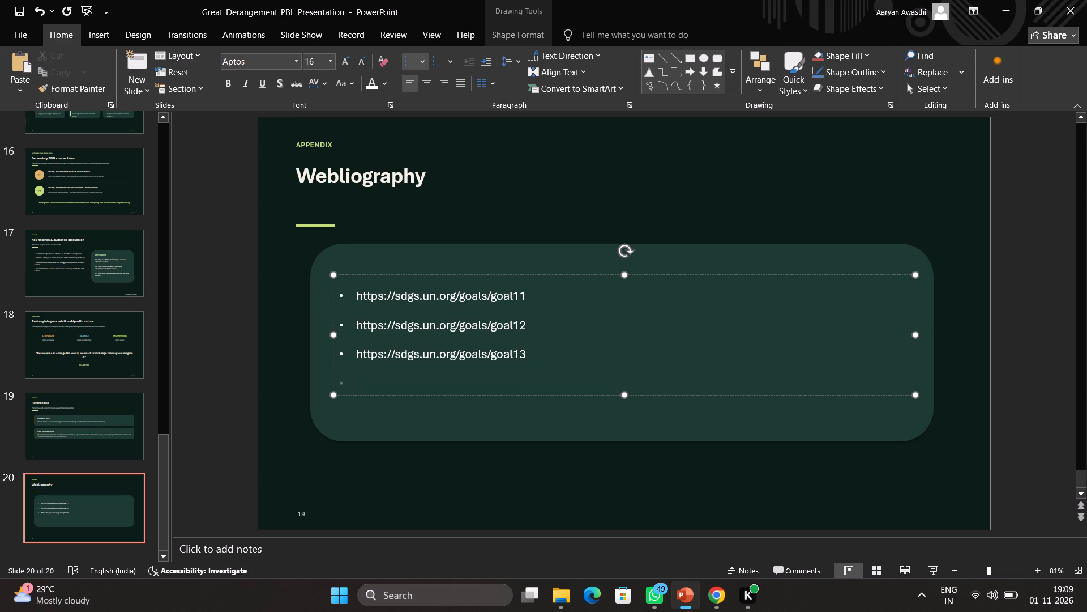
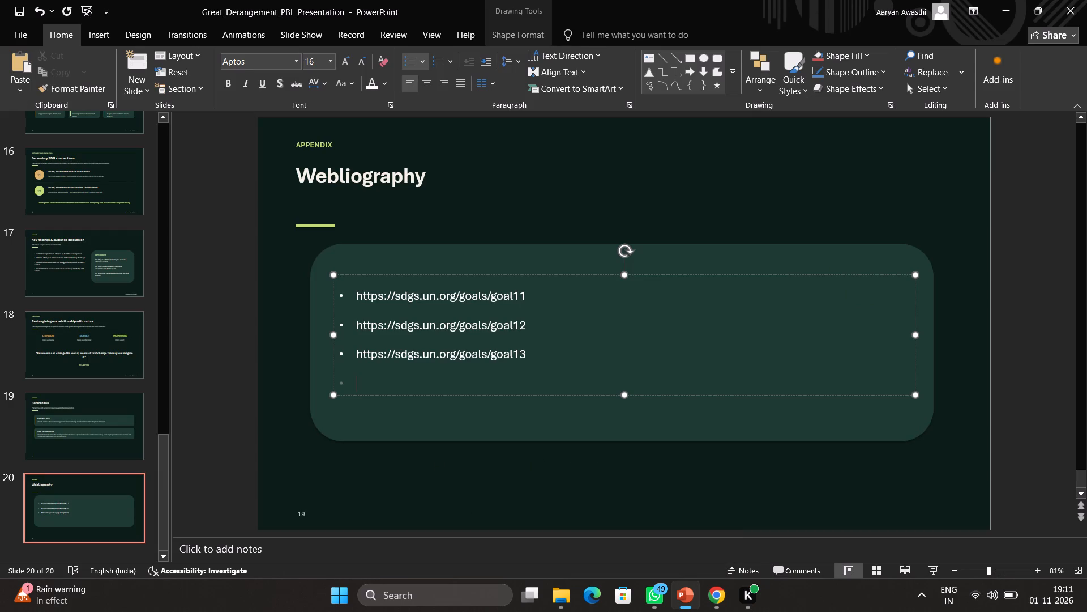
Insert an empty bullet above the SDG 11 link and place the text cursor on it.
click(339, 291)
click(354, 292)
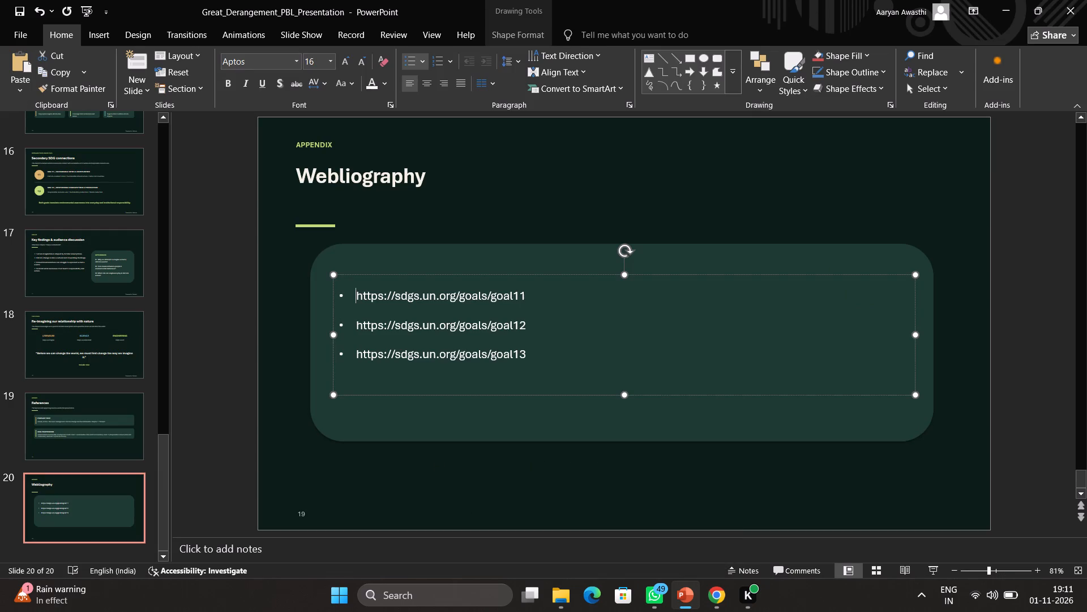
key(Return)
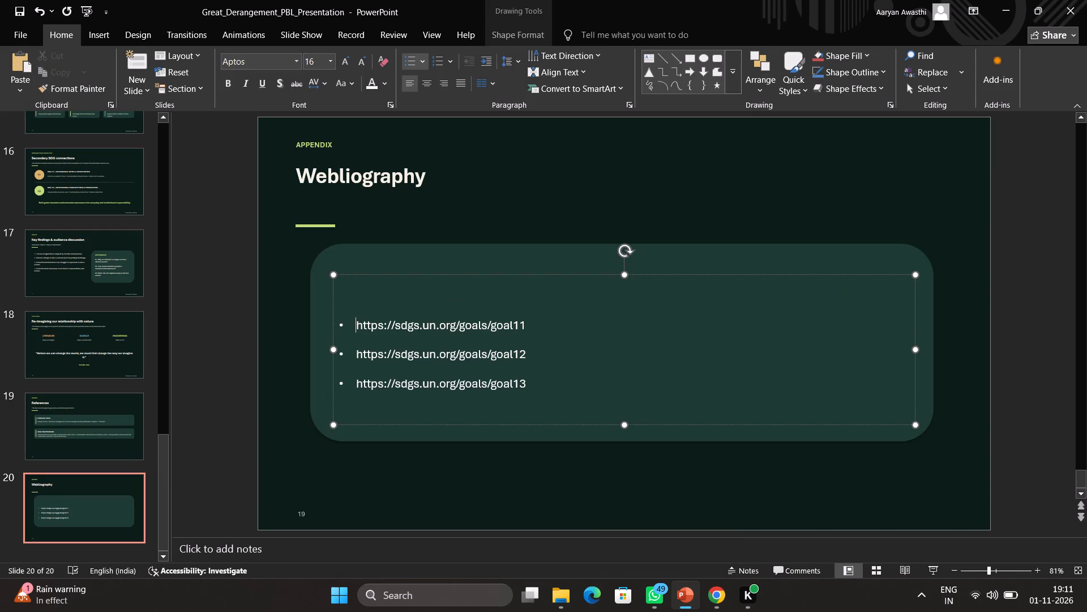
click(352, 293)
Switch to Chrome, return to the Google results, and search for "the great derangement pdf".
click(717, 594)
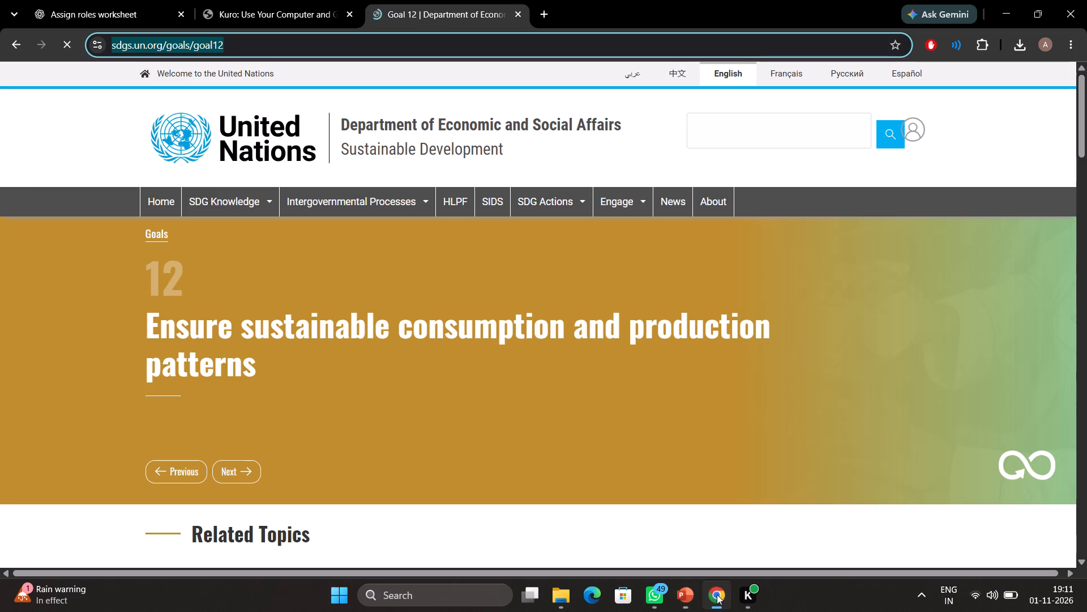
click(8, 52)
scroll(473, 267, up, 3)
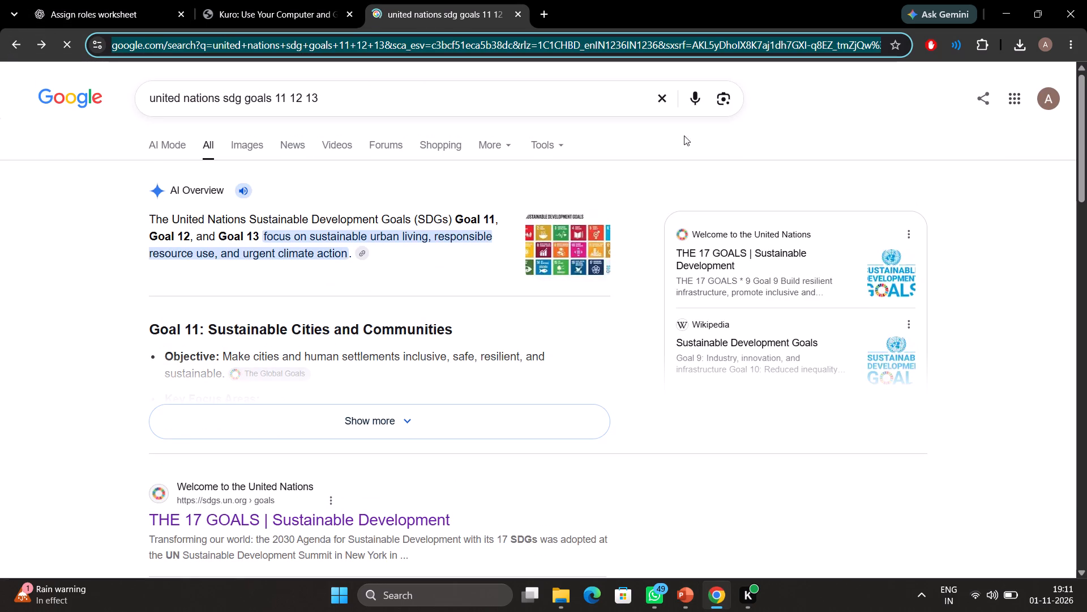
click(662, 96)
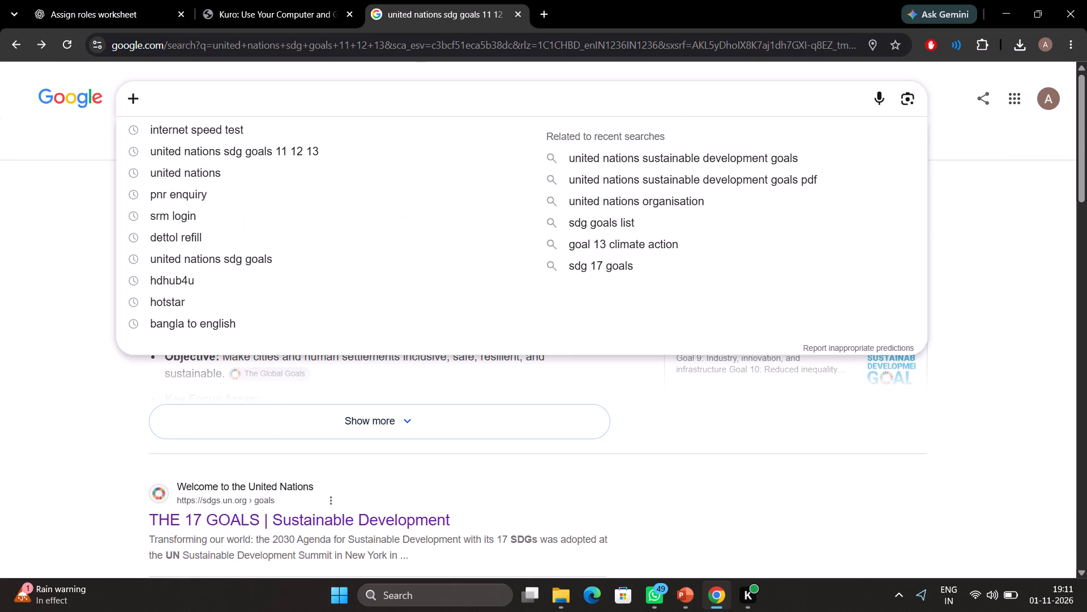
text(The gre)
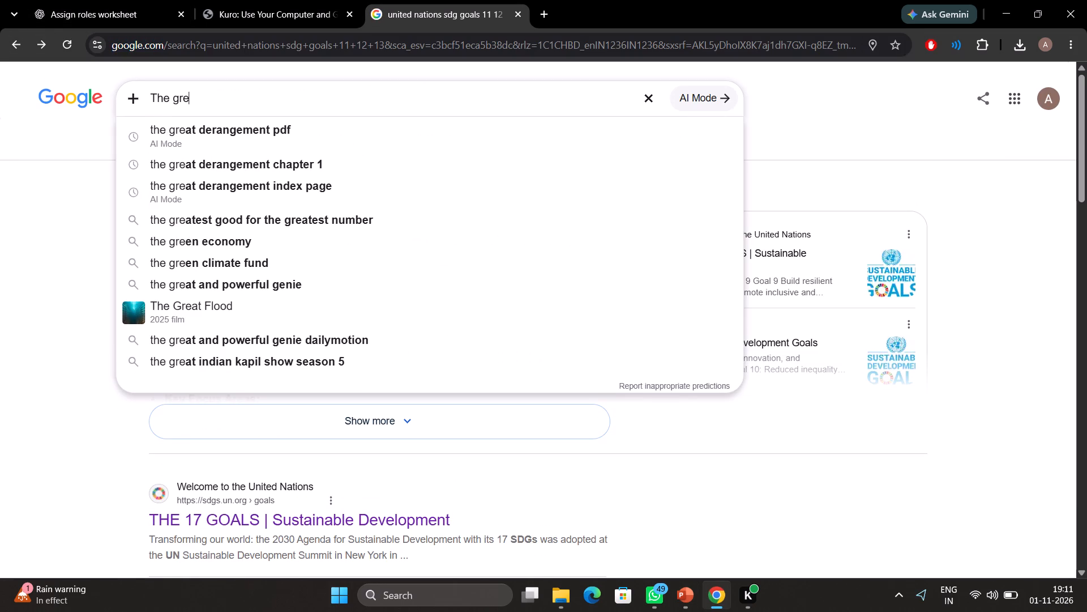
key(Down)
key(Return)
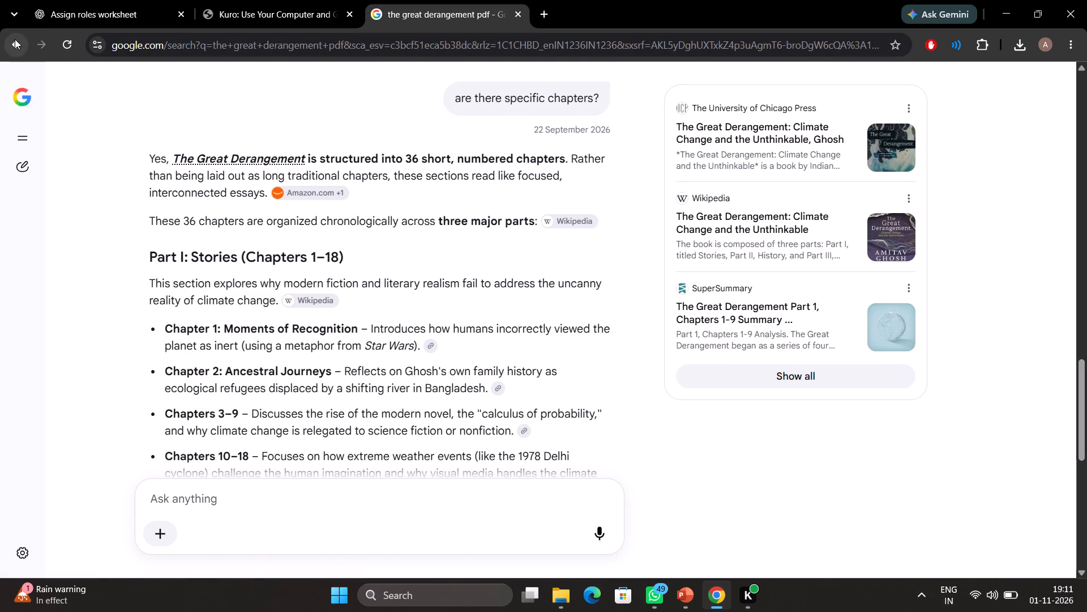
Go back to the earlier Google results and search for "the great derangement chapter 1".
click(15, 39)
triple_click(341, 94)
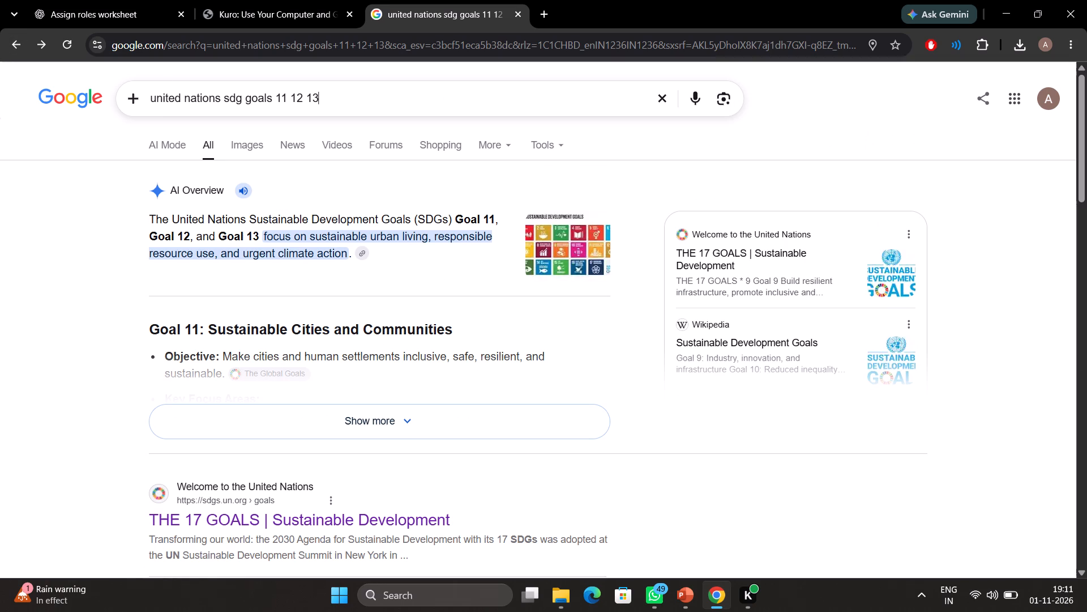
text(the)
key(space)
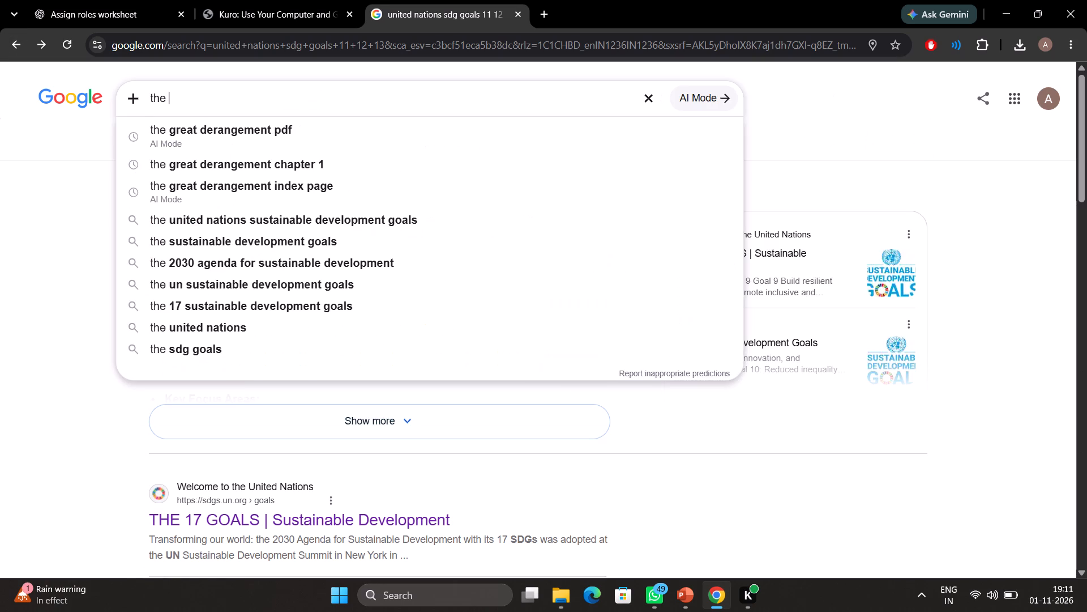
text(great)
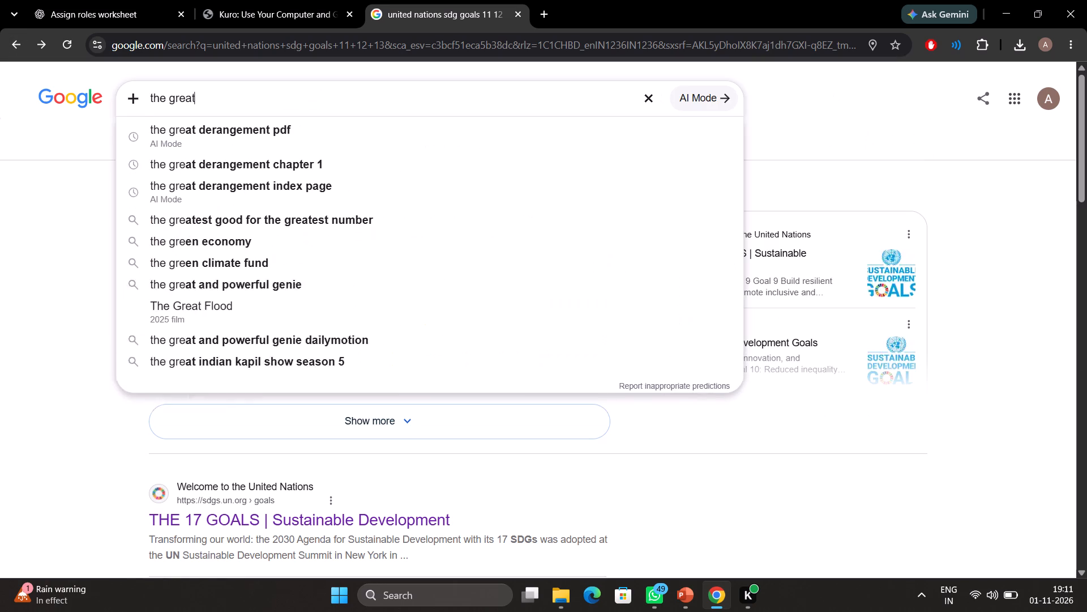
key(space)
key(Down)
key(Down)
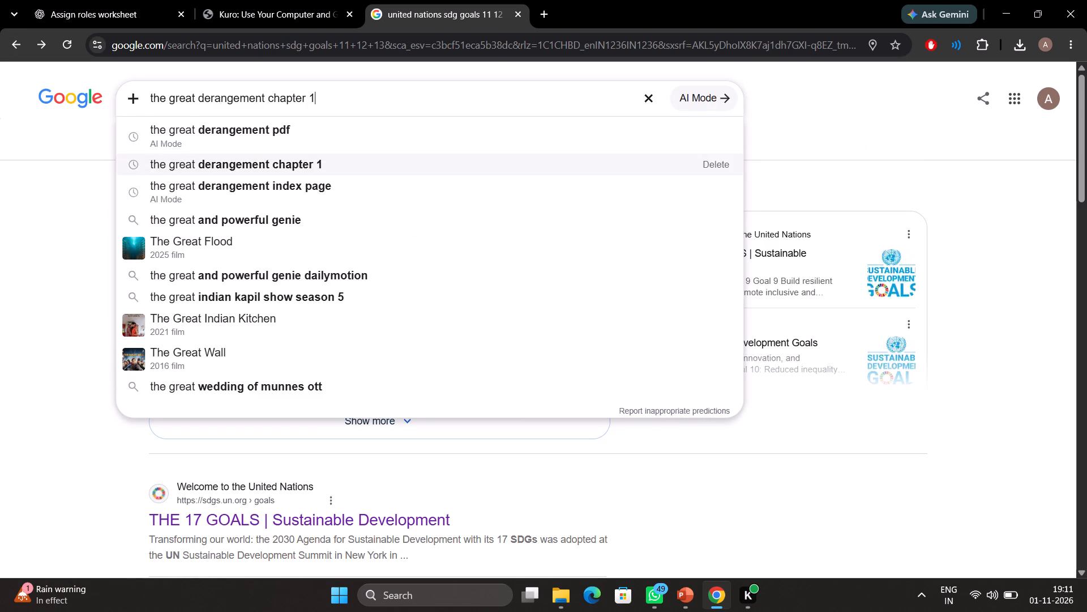
key(Return)
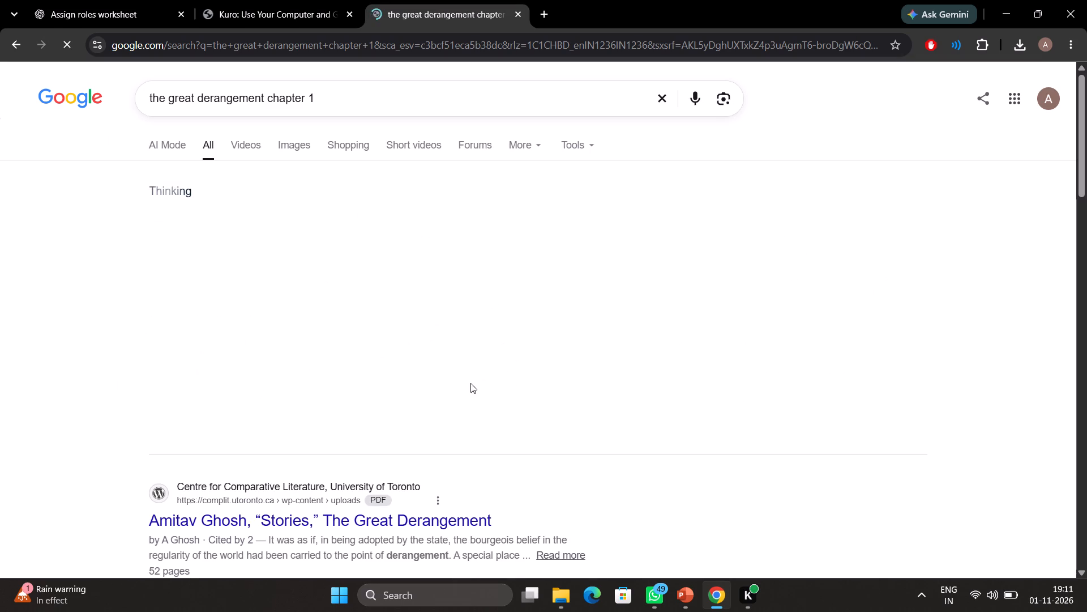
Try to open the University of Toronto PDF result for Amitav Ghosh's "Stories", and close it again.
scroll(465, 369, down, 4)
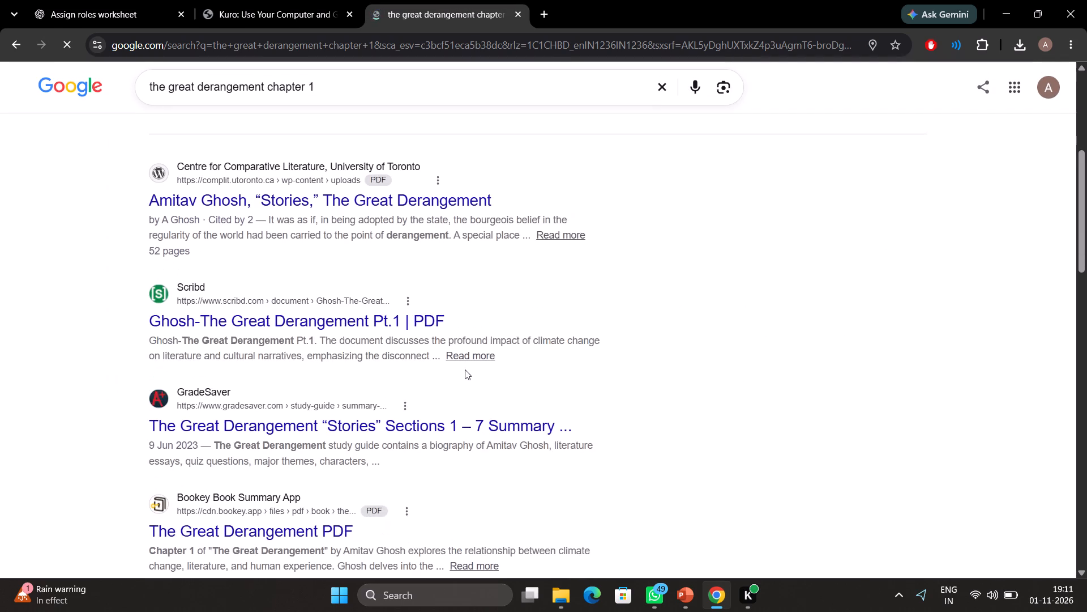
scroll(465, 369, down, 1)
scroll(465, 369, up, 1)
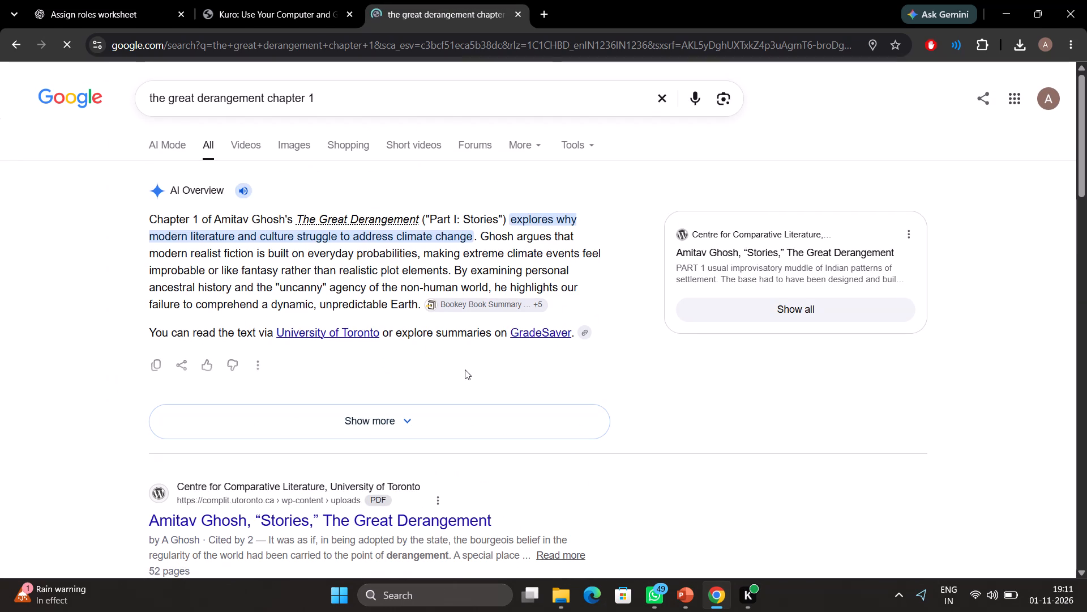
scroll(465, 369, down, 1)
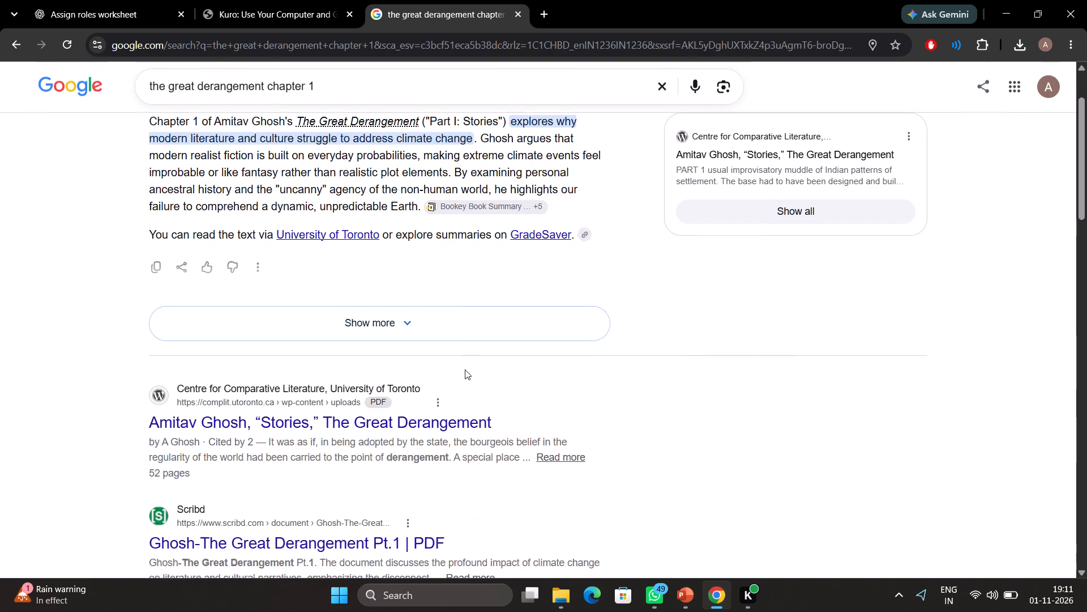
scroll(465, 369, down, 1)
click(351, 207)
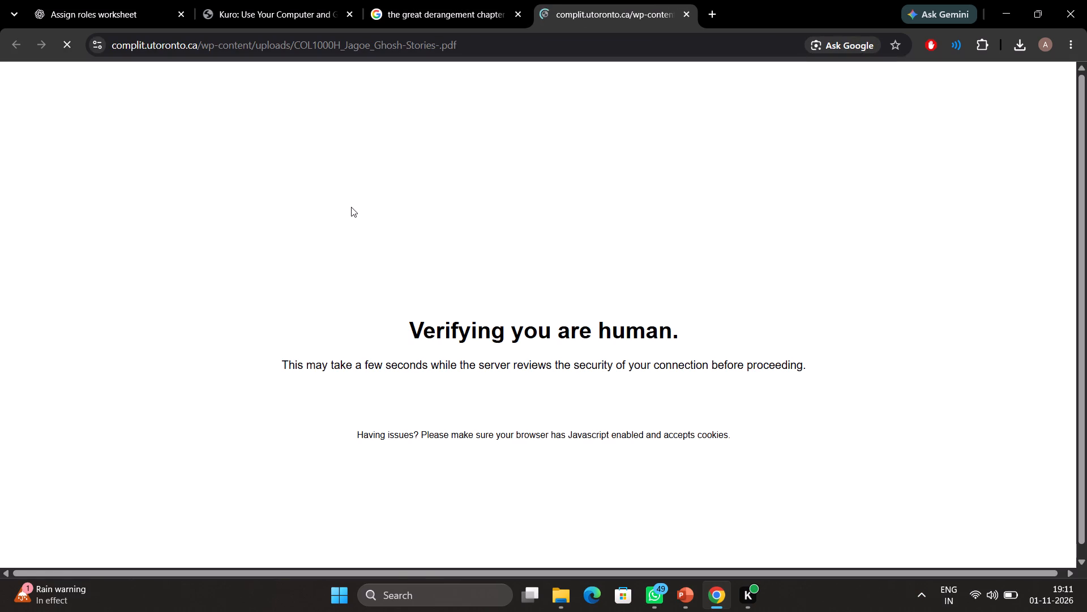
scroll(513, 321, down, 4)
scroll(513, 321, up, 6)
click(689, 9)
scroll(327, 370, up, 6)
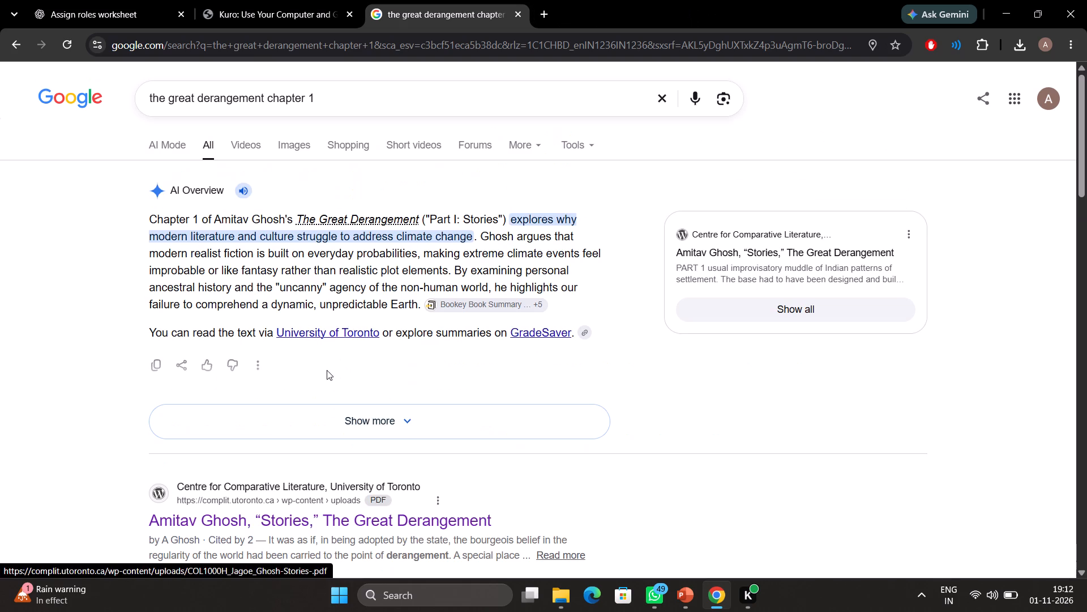
Replace the Google search with "wikipedia" and open the Wikipedia website from the results.
double_click(366, 96)
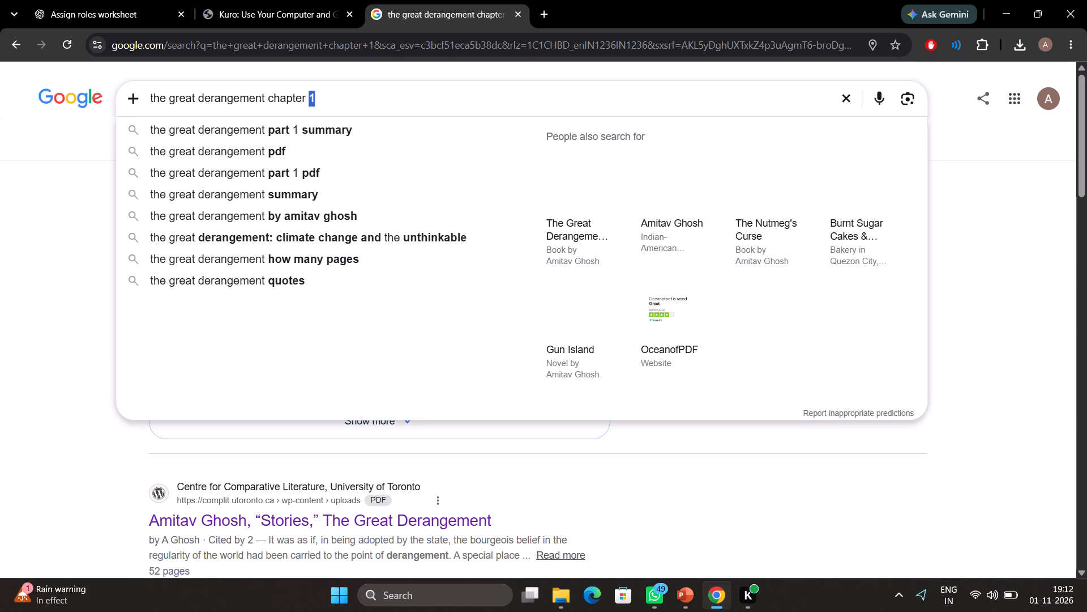
key(BackSpace)
key(BackSpace)
key(BackSpace)
key(BackSpace)
key(BackSpace)
key(BackSpace)
key(BackSpace)
key(BackSpace)
key(BackSpace)
key(BackSpace)
key(BackSpace)
key(BackSpace)
key(BackSpace)
key(BackSpace)
key(BackSpace)
key(BackSpace)
key(BackSpace)
key(BackSpace)
key(BackSpace)
key(BackSpace)
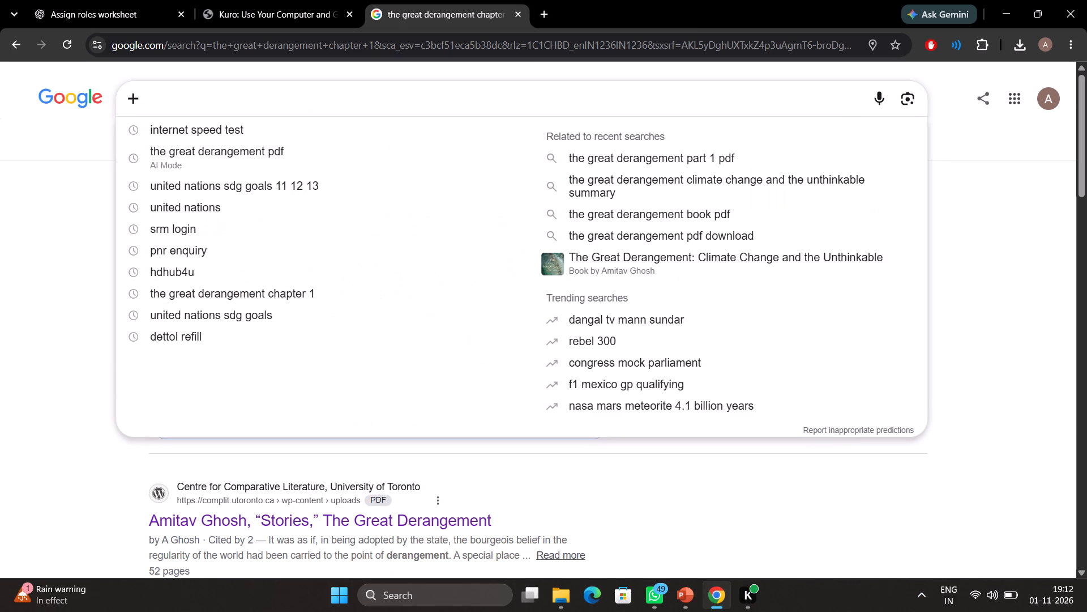
text(wiki)
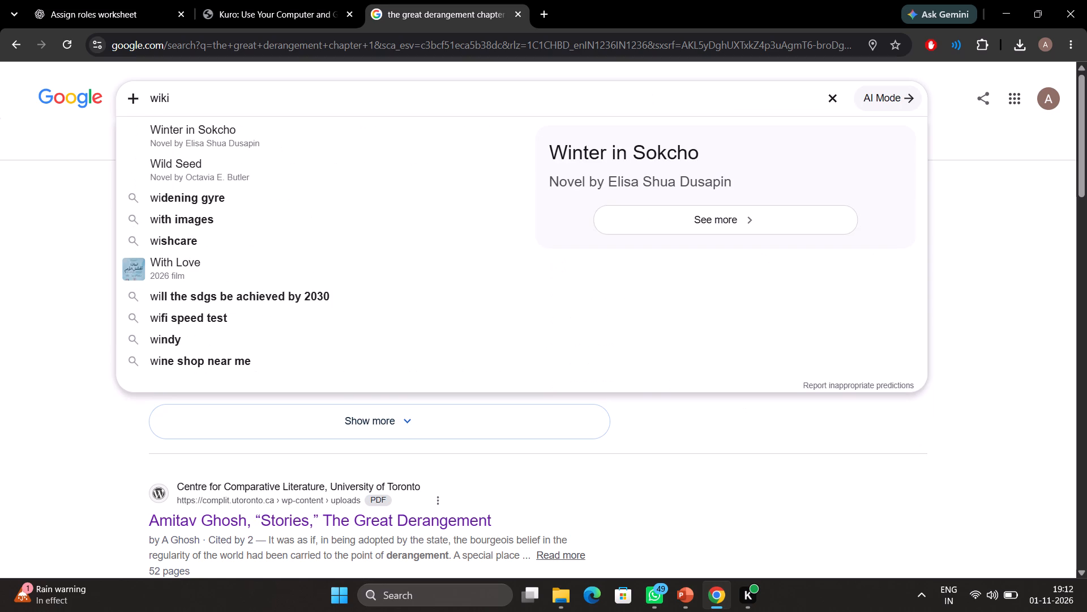
text(pedia)
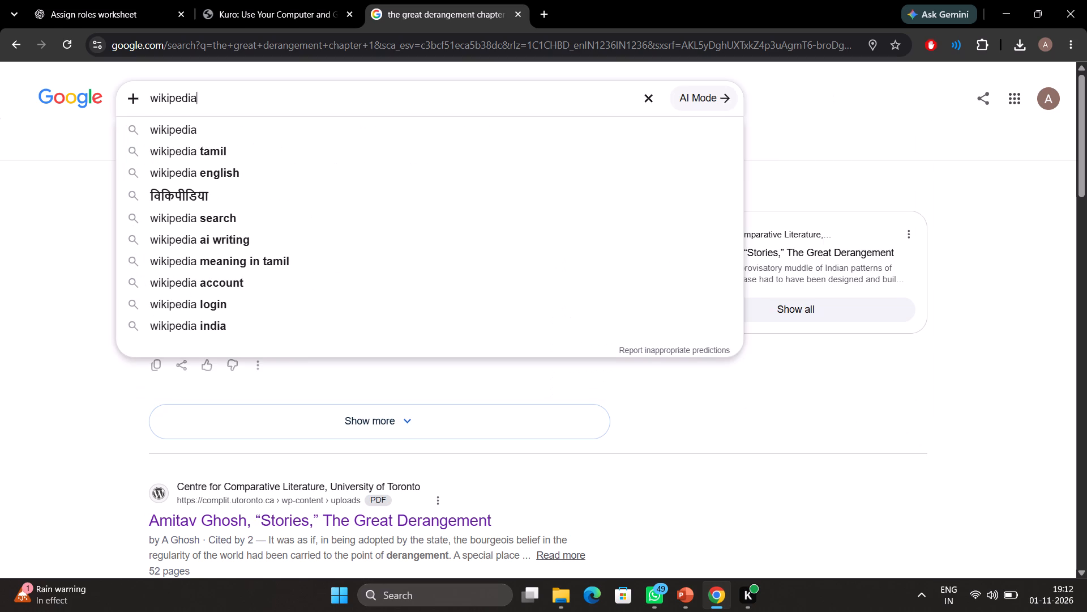
key(Down)
key(Return)
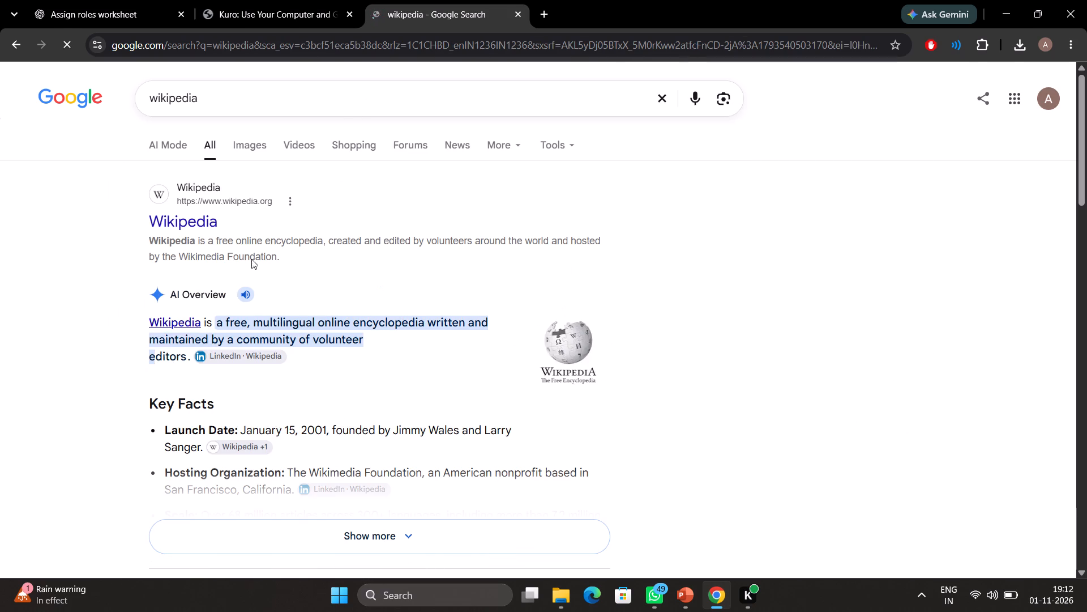
click(162, 215)
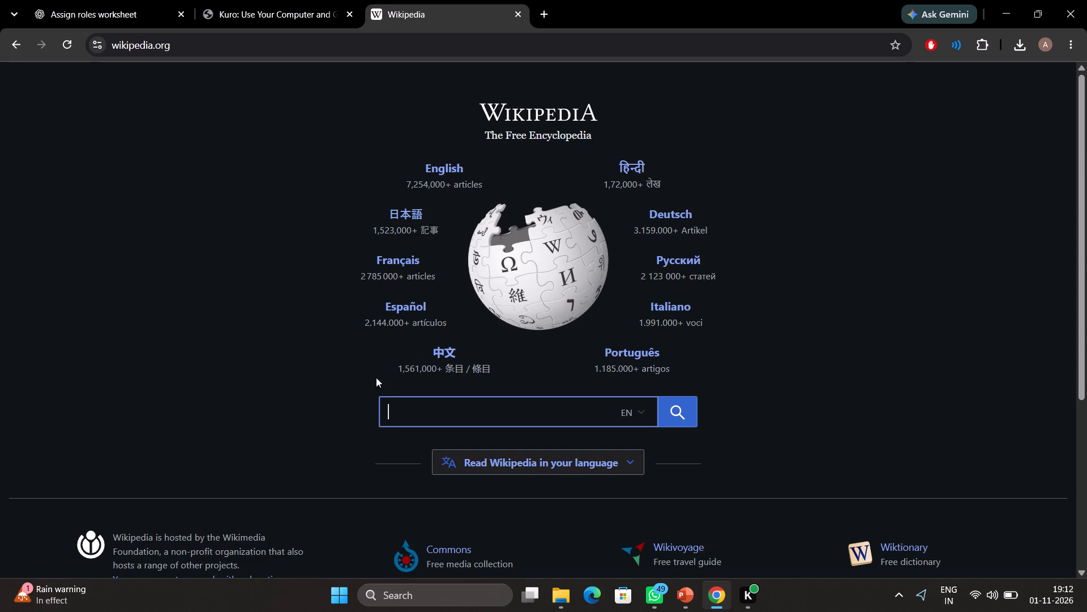
Search Wikipedia for "the great dera" and open the article on Amitav Ghosh's The Great Derangement: Climate Change and the Unthinkable.
text(the great)
key(space)
text(dera)
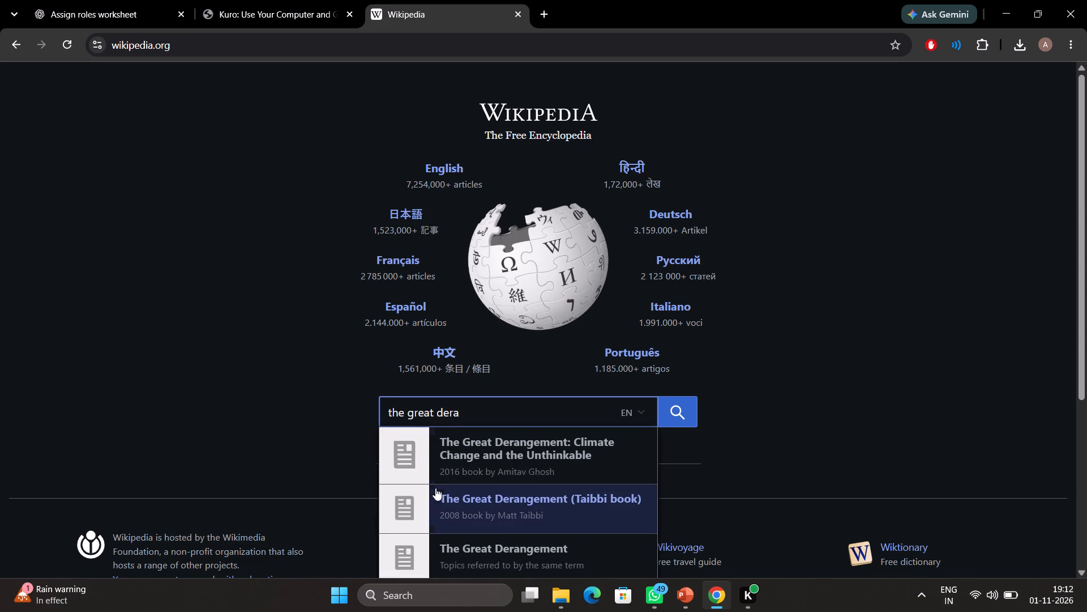
click(436, 473)
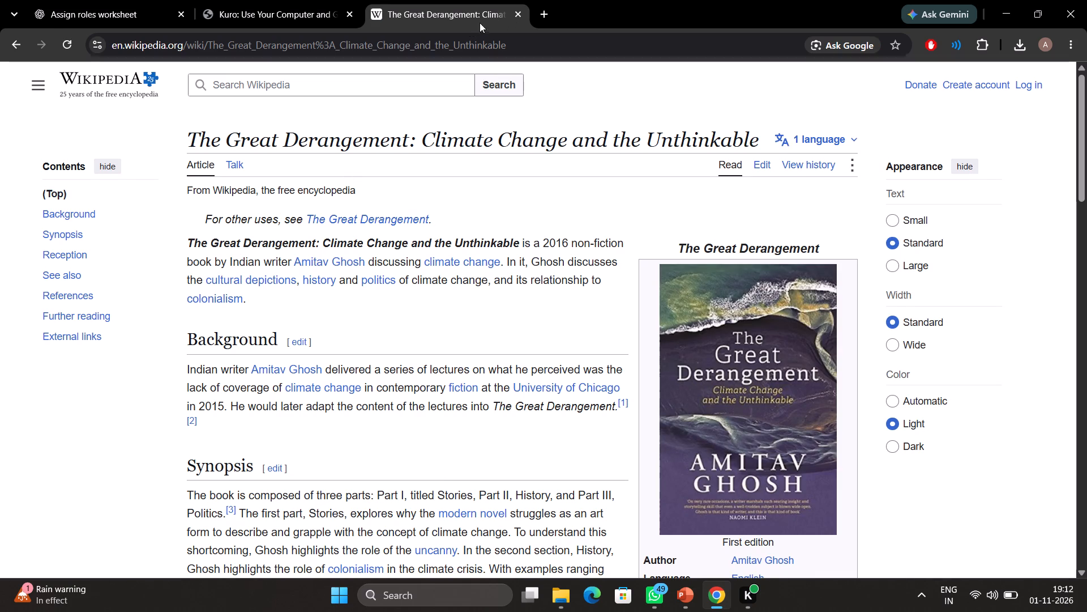
Copy the Wikipedia article's web address and paste it into the empty first bullet of the Webliography slide in PowerPoint.
click(572, 52)
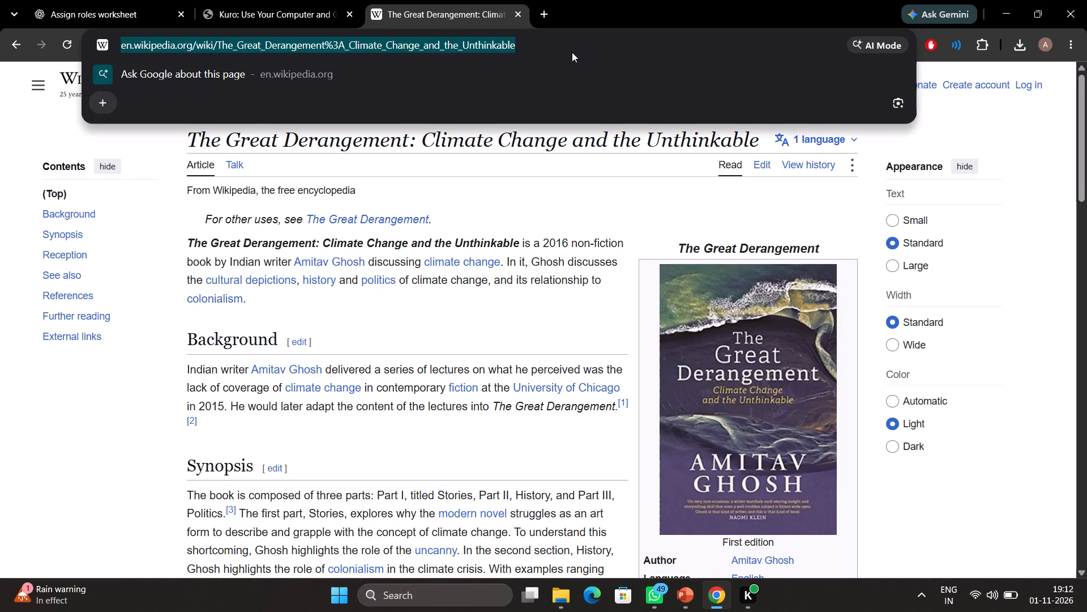
key(ctrl+x)
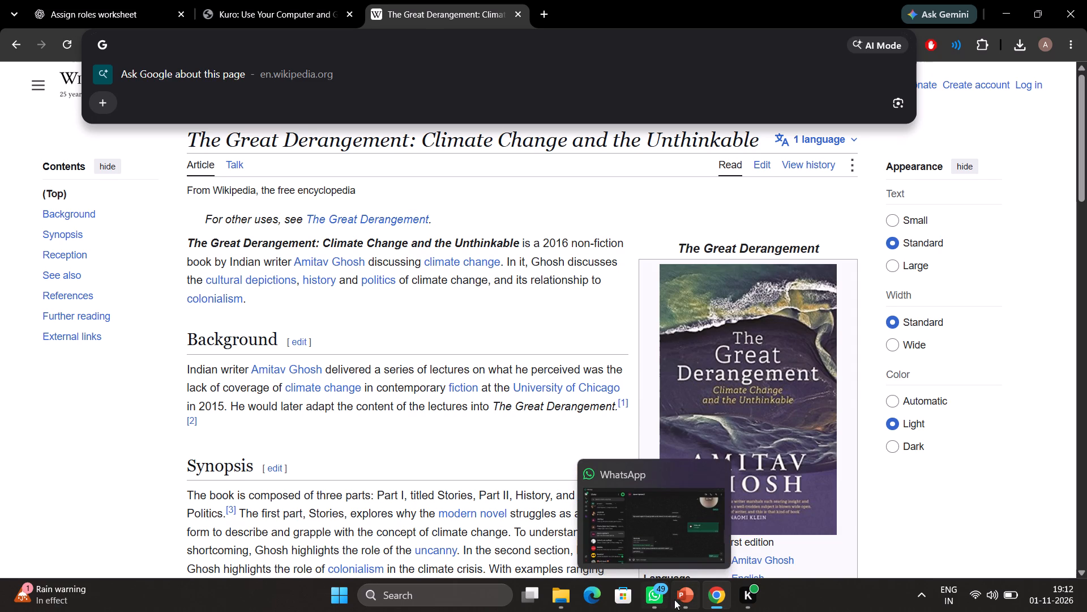
click(677, 598)
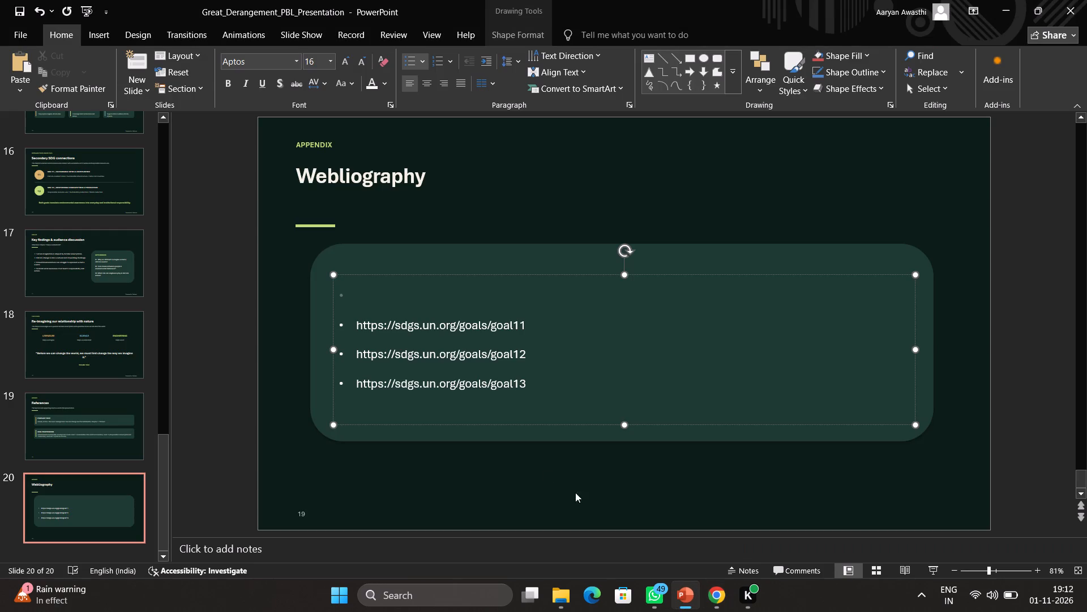
click(386, 300)
key(ctrl+v)
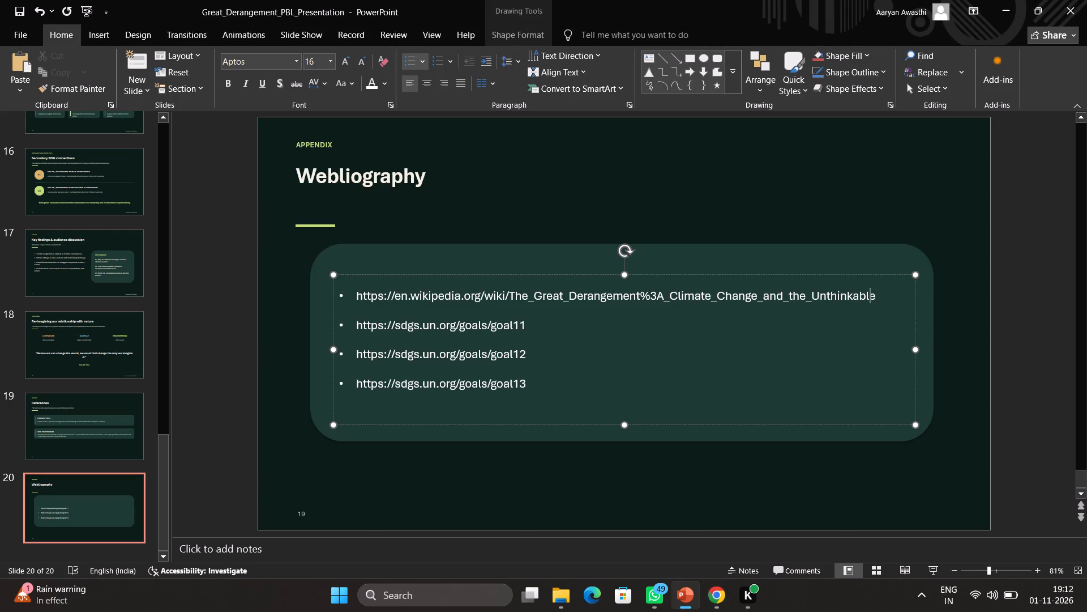
click(546, 375)
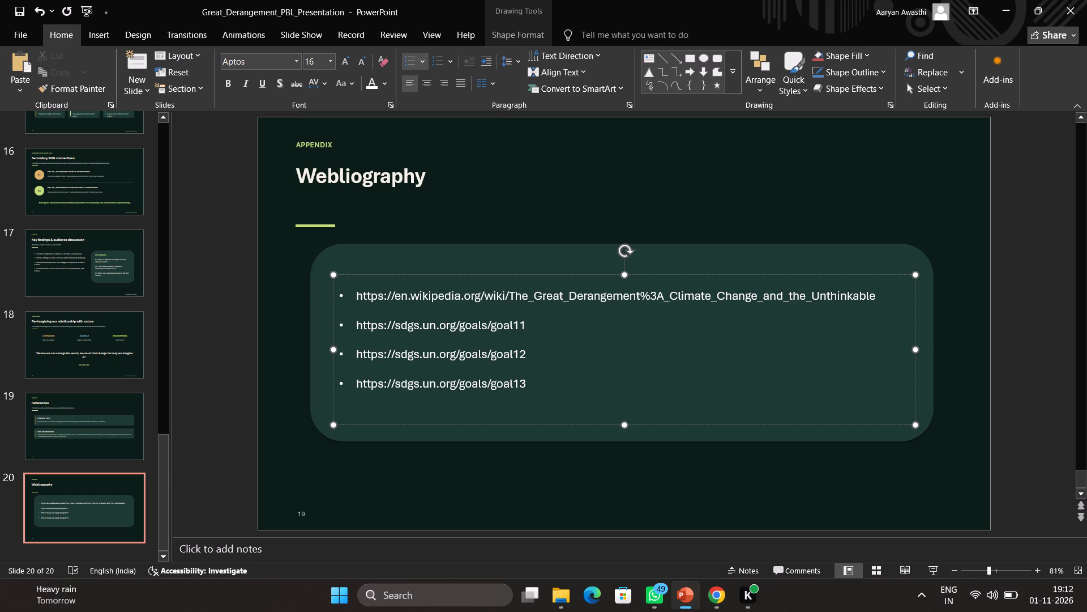
click(650, 479)
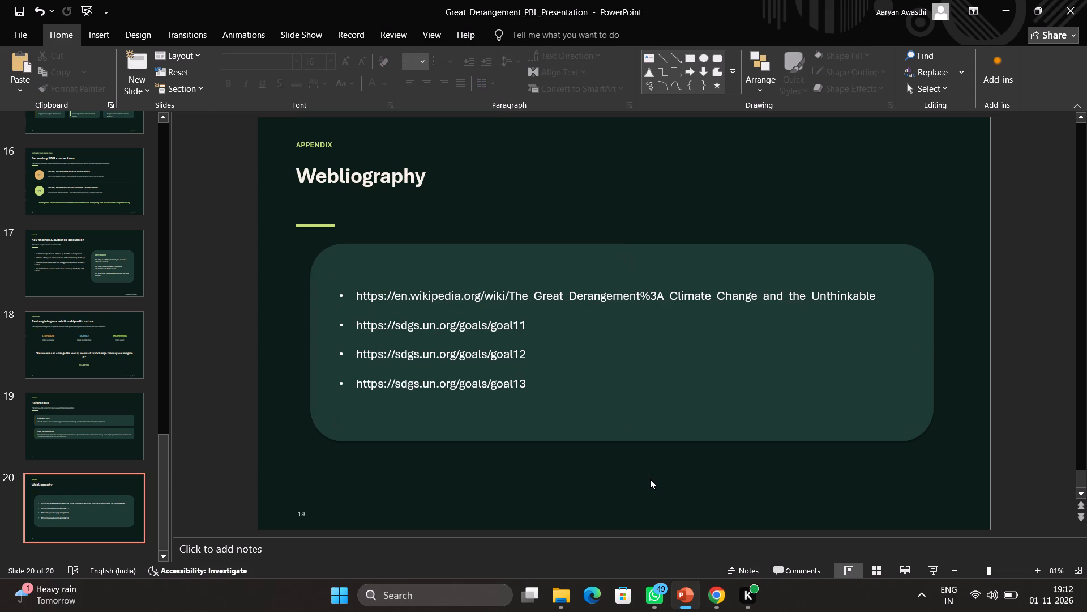
drag(650, 479, 614, 482)
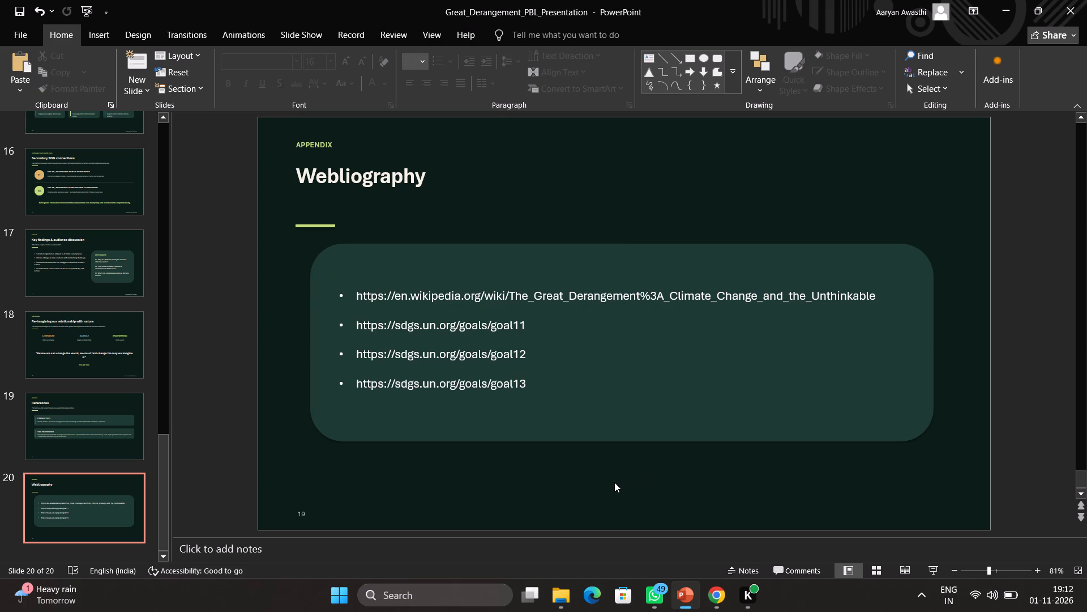
Move the Webliography title slightly down so it sits evenly between the APPENDIX label and the green accent line.
click(388, 181)
drag(408, 193, 404, 203)
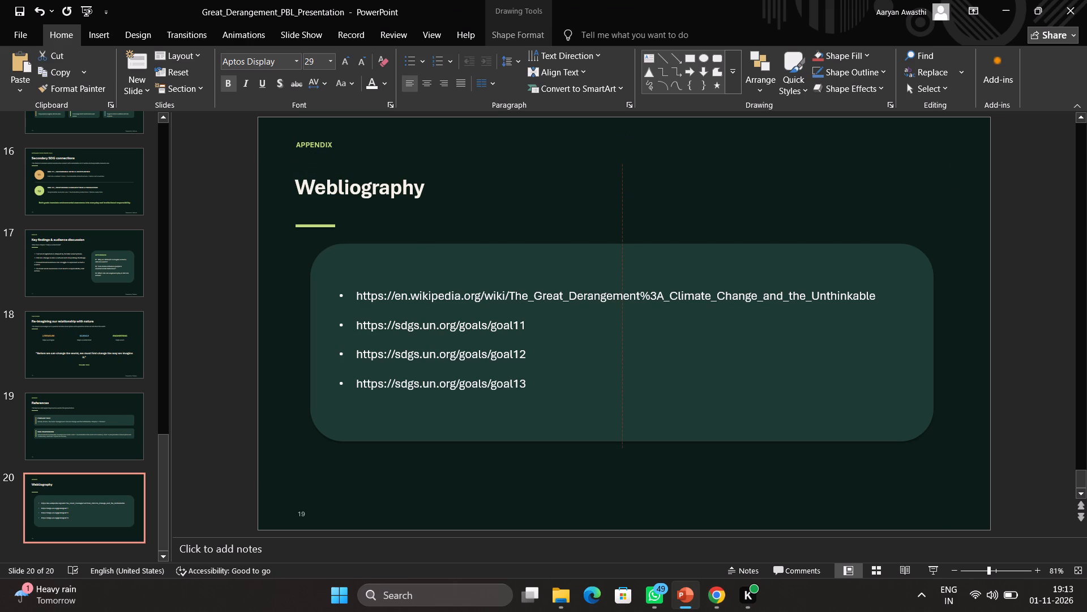
drag(404, 203, 403, 205)
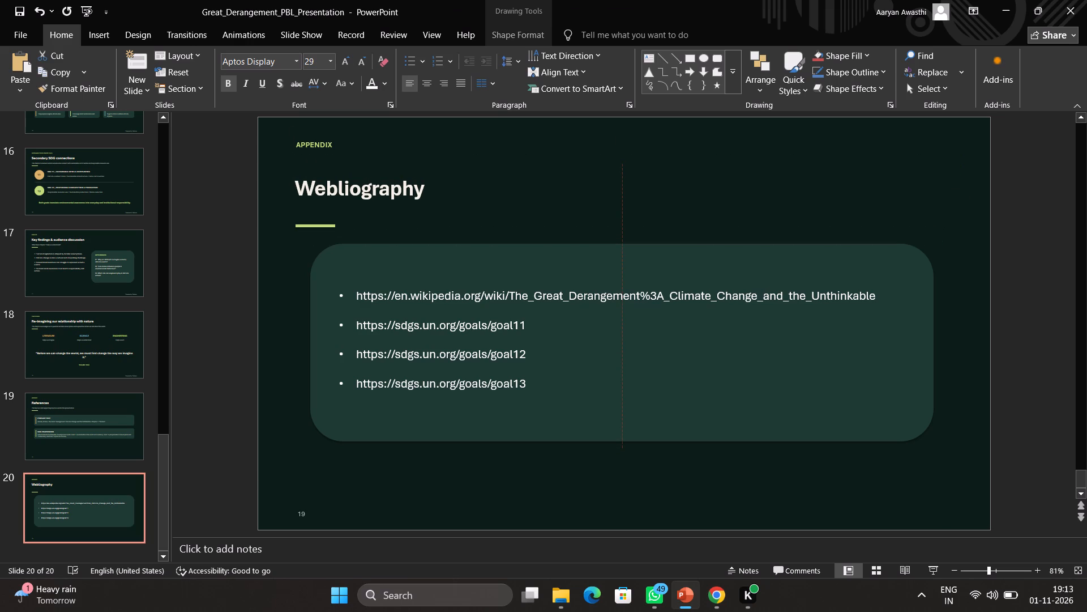
drag(403, 205, 404, 201)
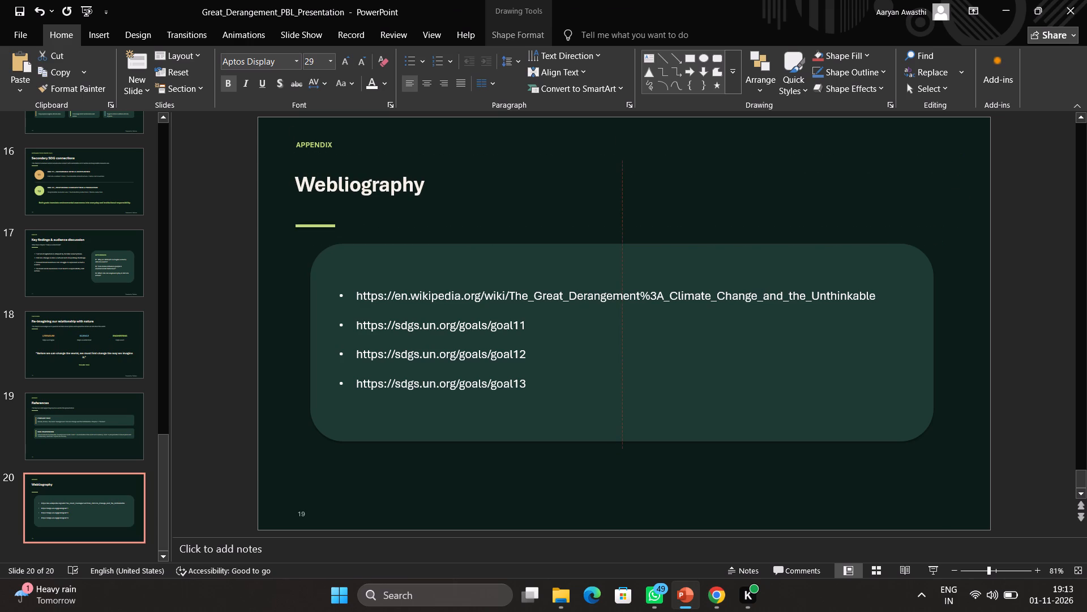
drag(404, 201, 404, 201)
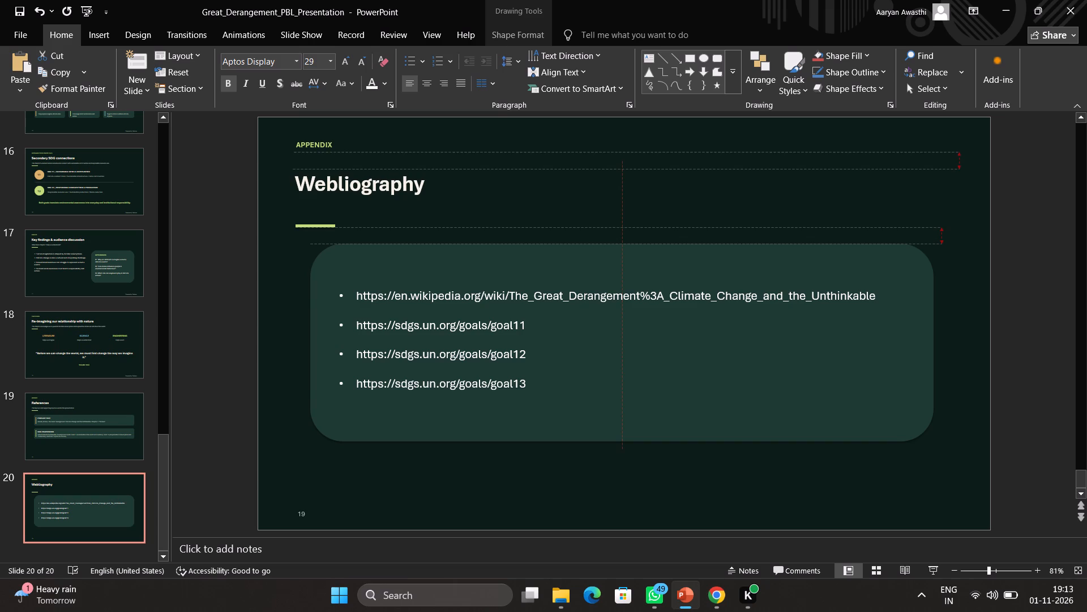
drag(404, 201, 404, 201)
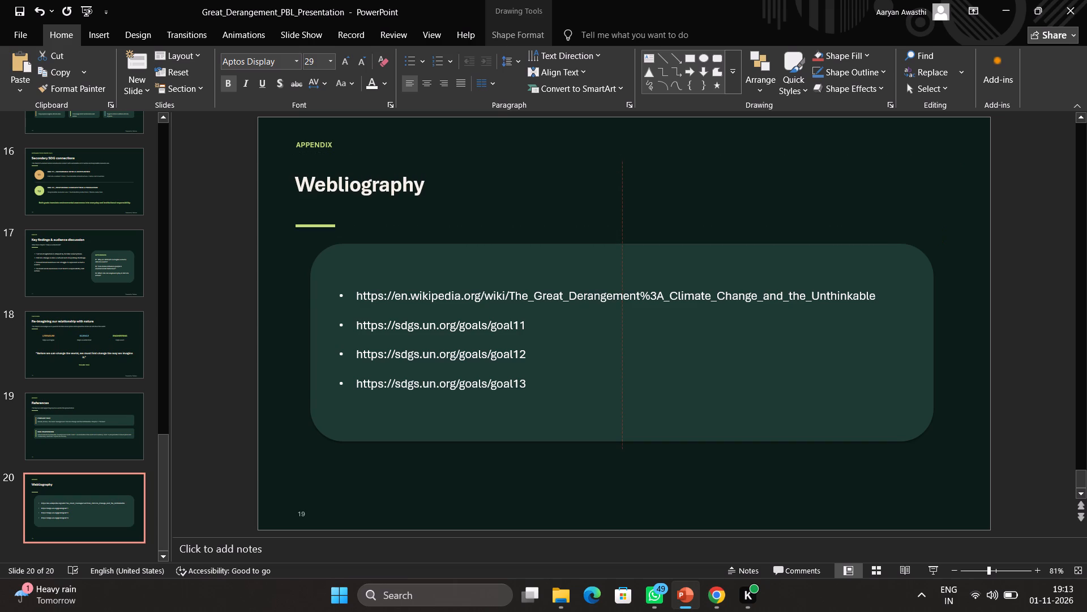
drag(404, 201, 403, 201)
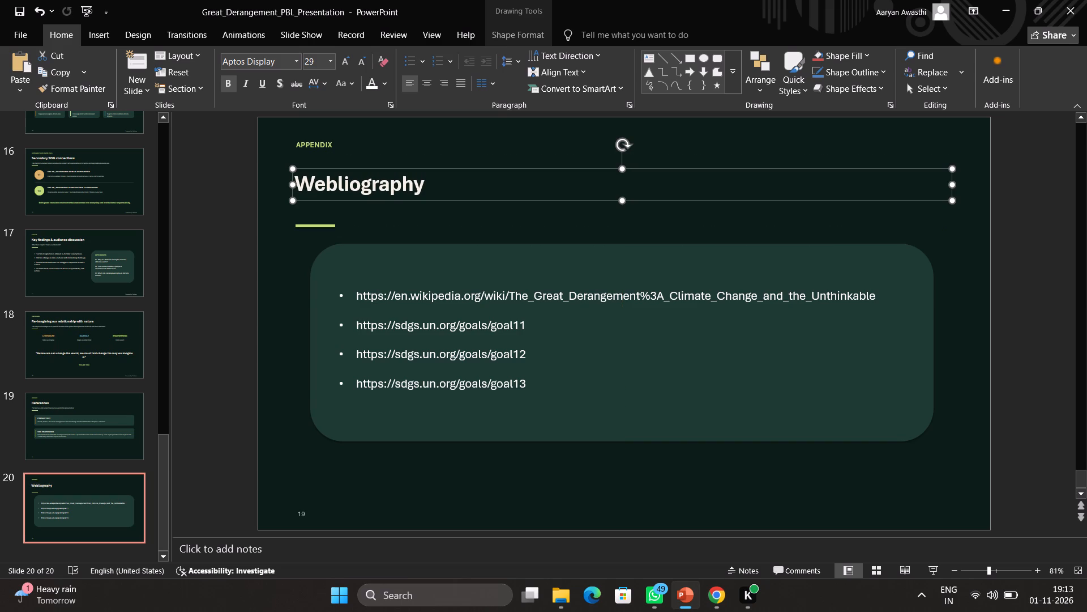
click(1049, 318)
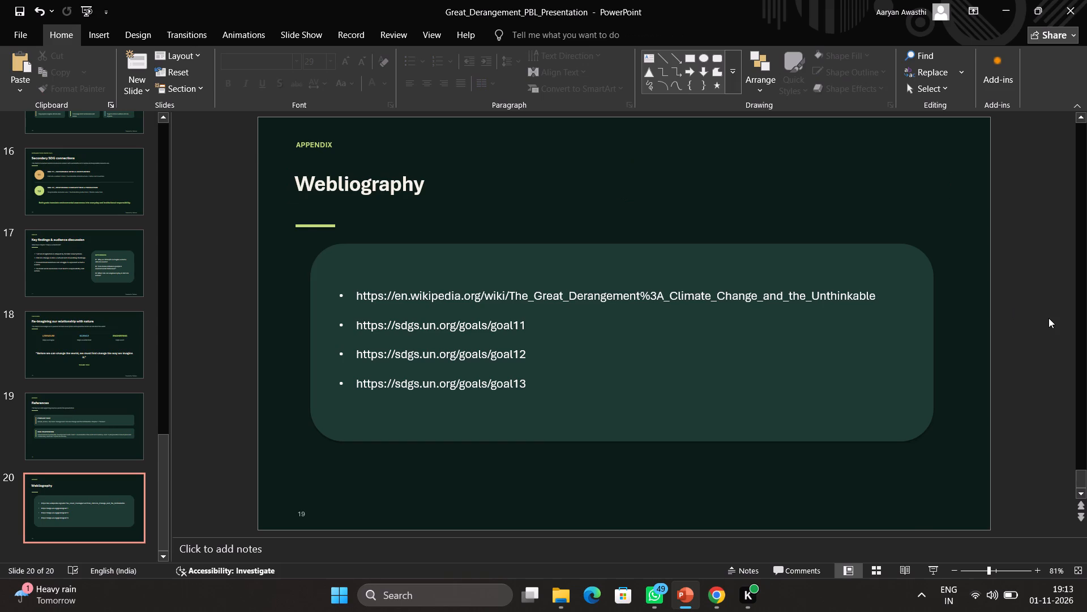
Run the slide show from the first slide through to the Webliography slide to review the whole deck, and exit it.
key(F5)
key(Right)
key(Right)
key(Right)
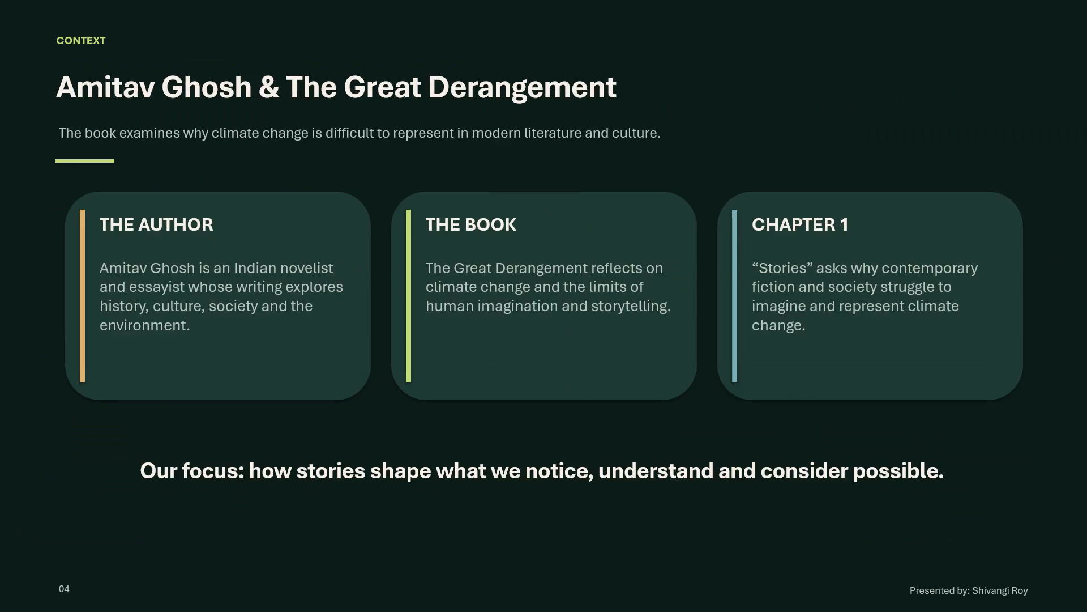
key(Right)
key(Right)
key(Right)
key(Right)
key(Right)
key(Right)
key(Right)
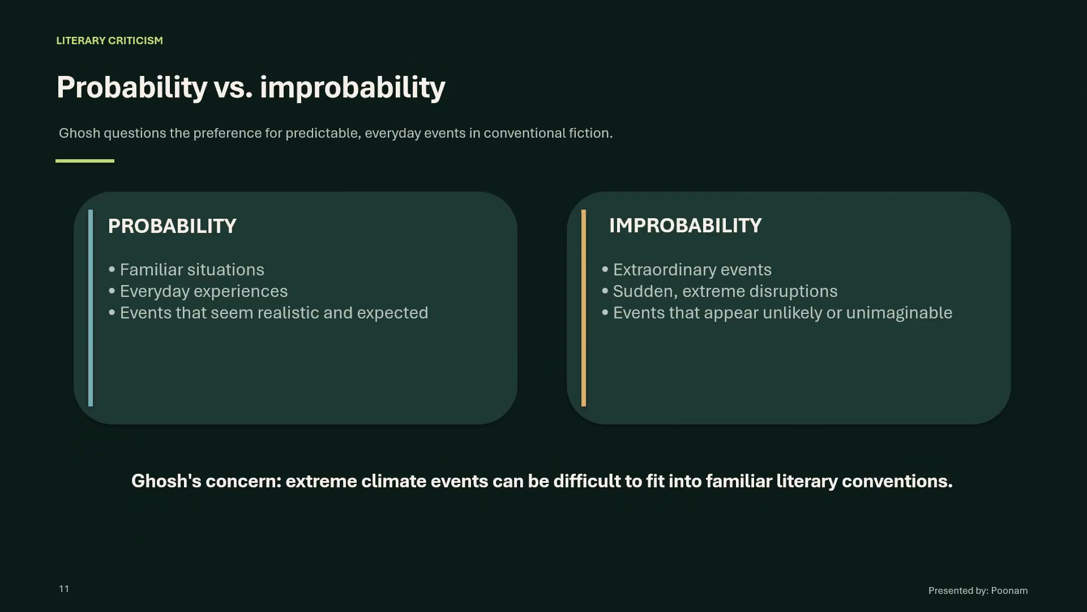
key(Right)
key(Right)
key(Right)
key(Right)
key(Right)
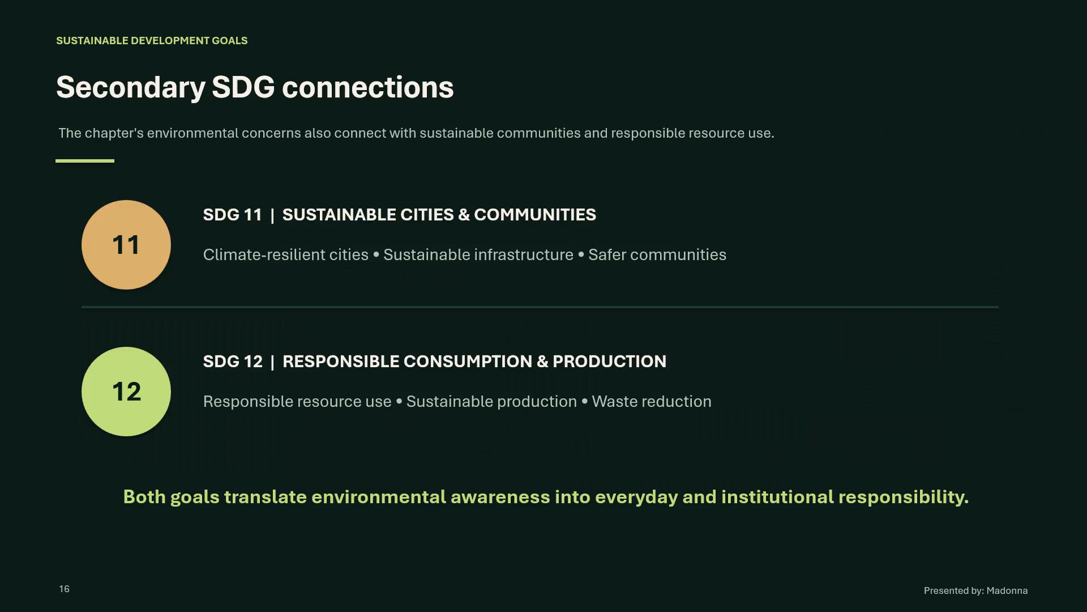
key(Right)
key(Right)
key(Right)
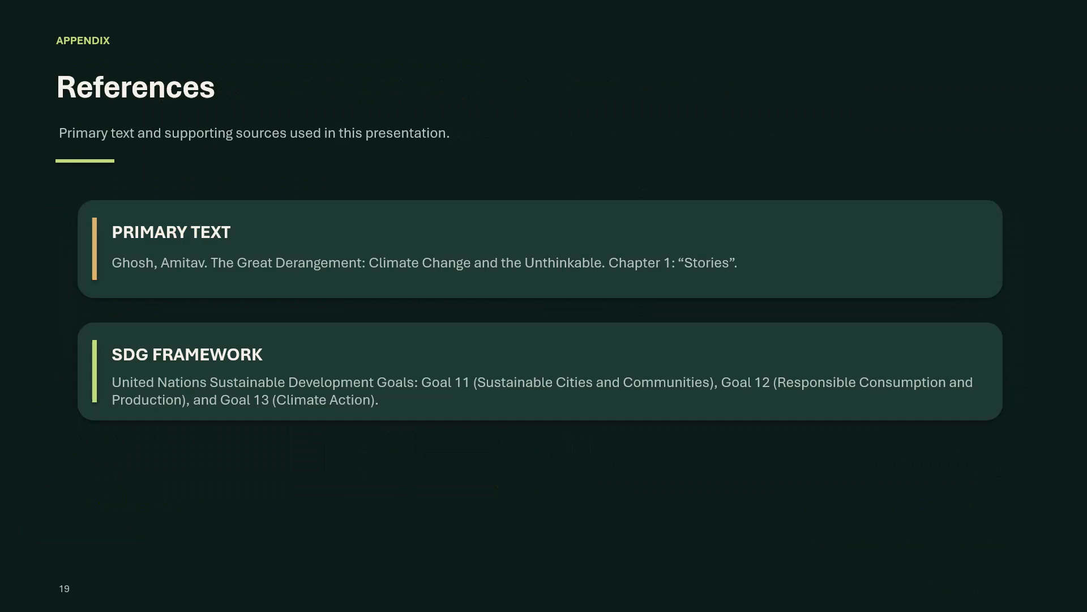
key(Right)
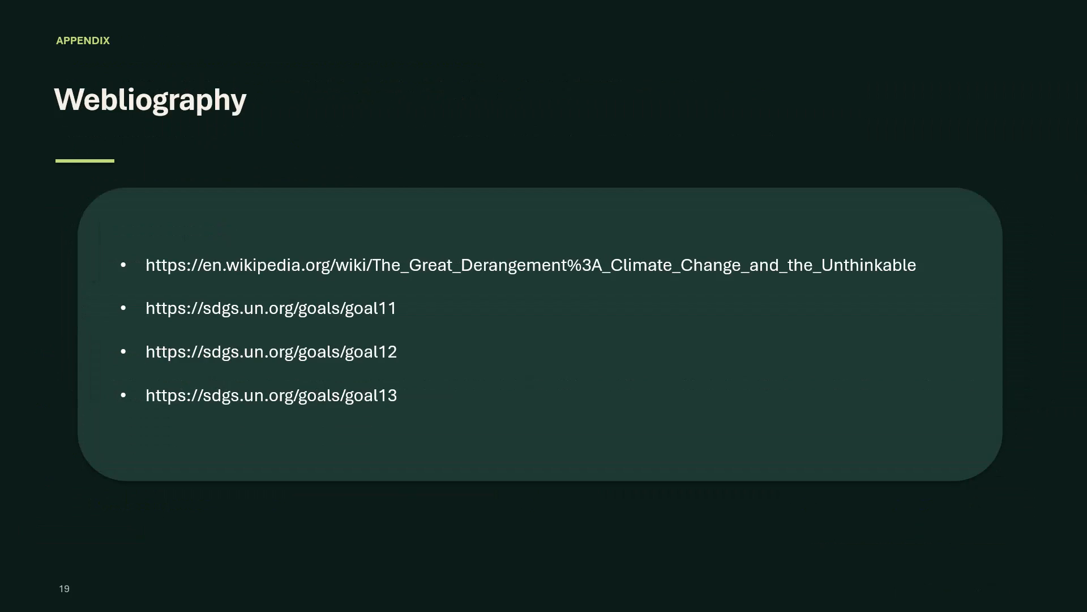
key(Right)
key(Right)
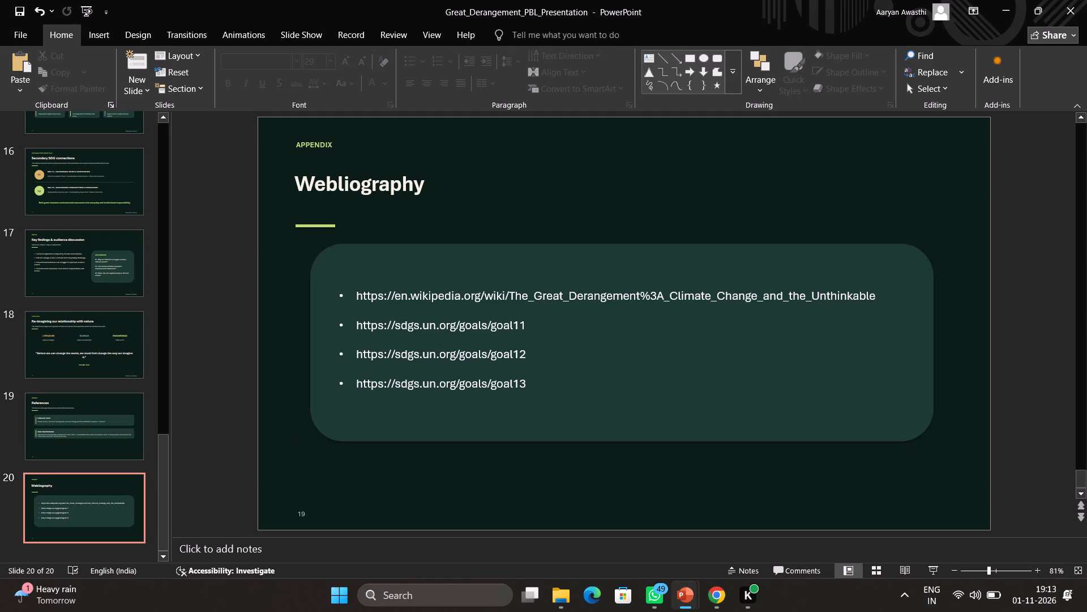
Look over the Webliography, References, title and opening-question slides in the editing view, ending on the Webliography slide.
click(63, 29)
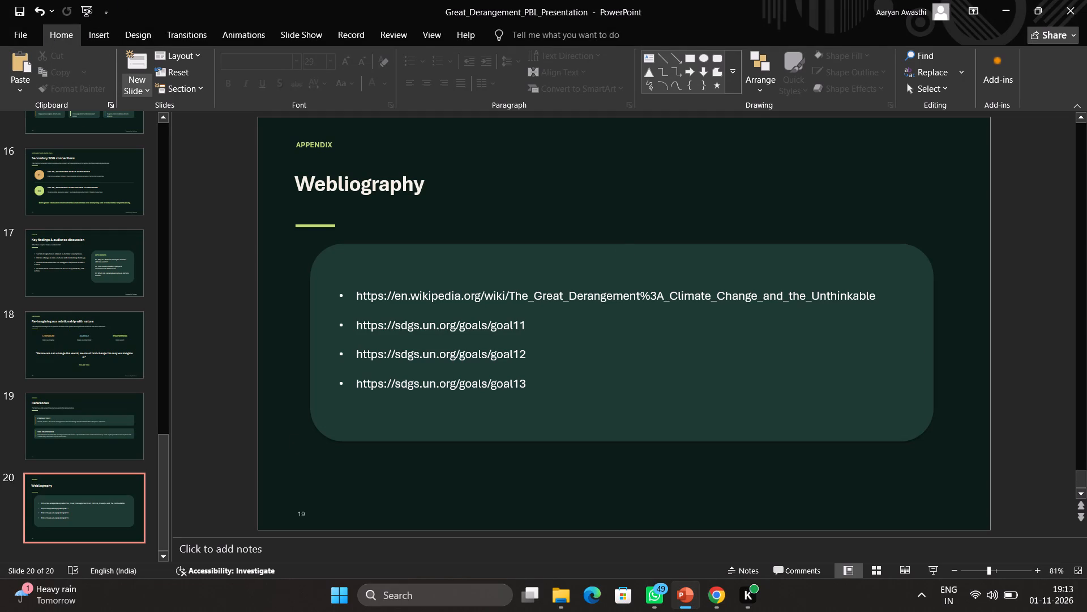
click(409, 294)
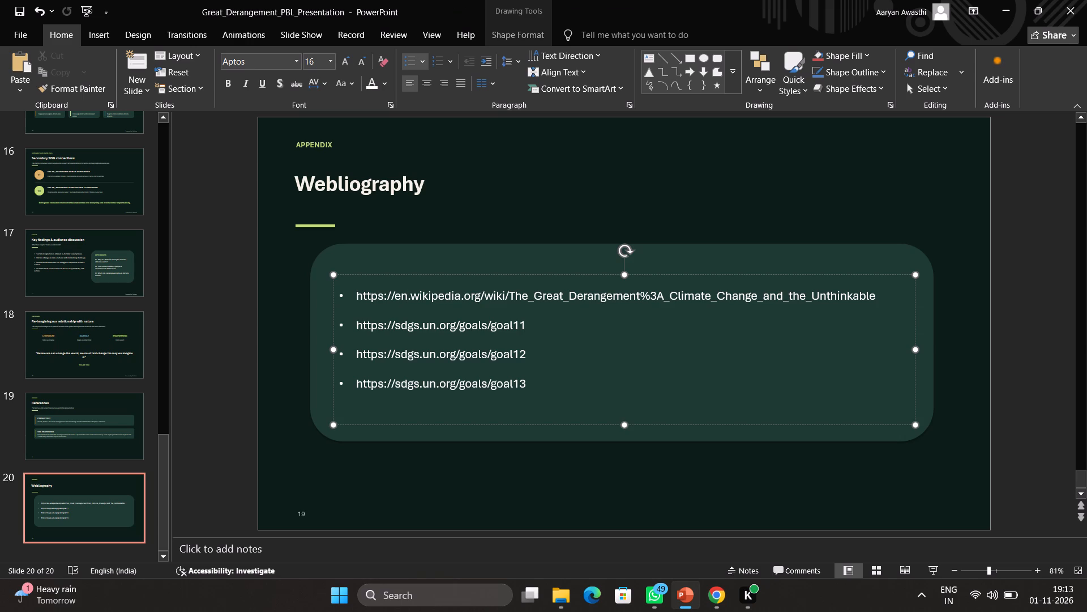
click(235, 473)
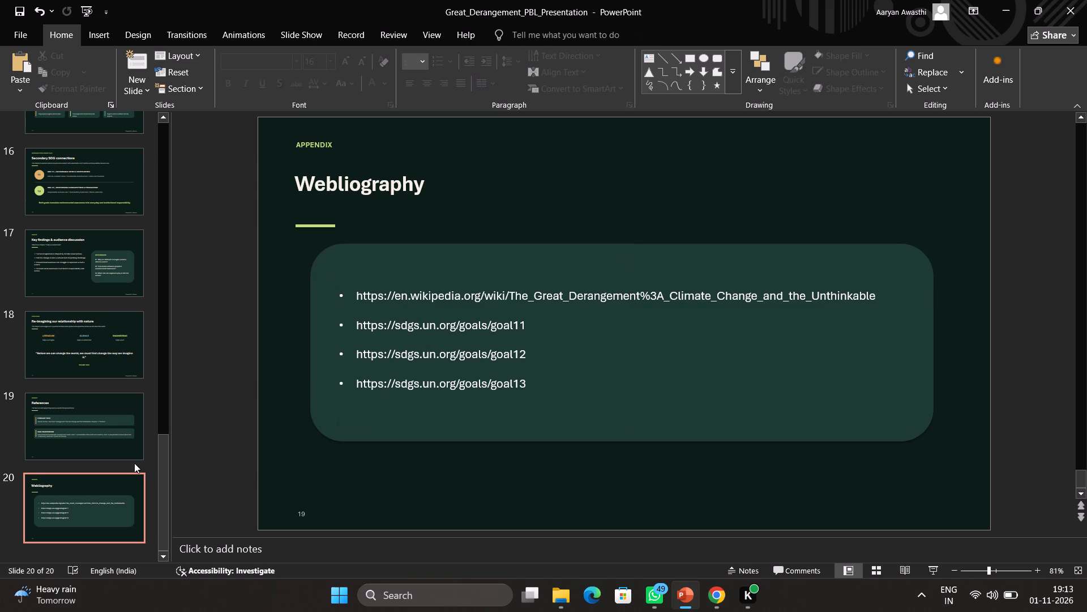
click(126, 444)
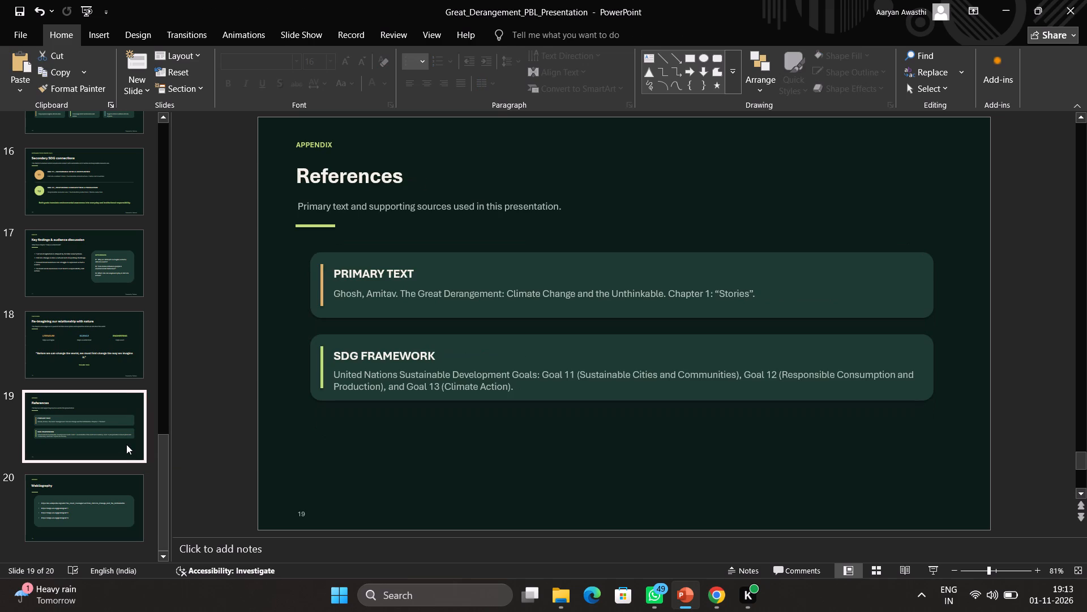
click(119, 493)
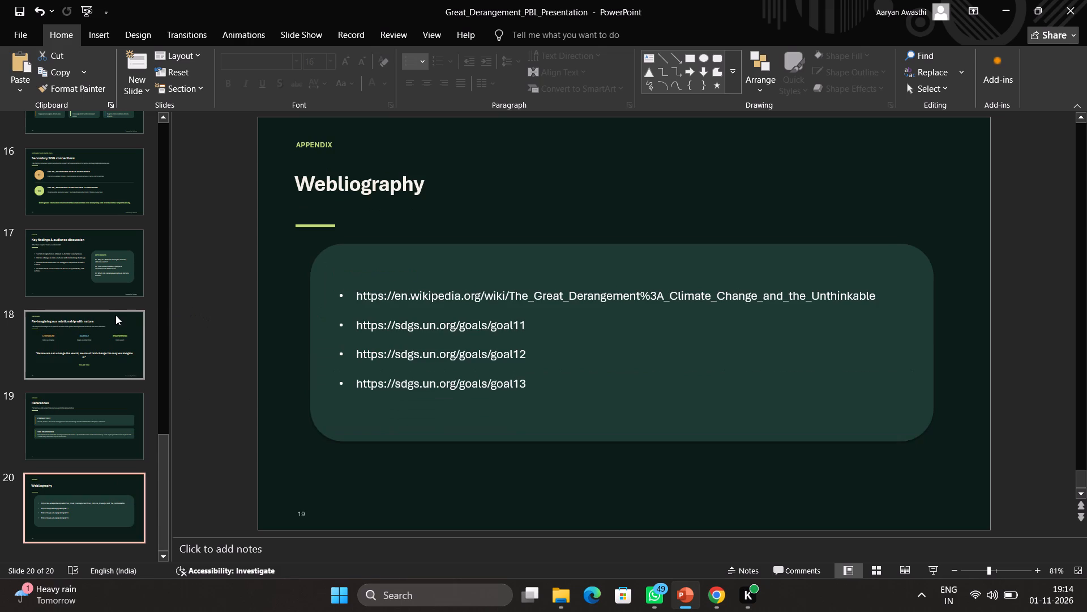
scroll(115, 315, up, 6)
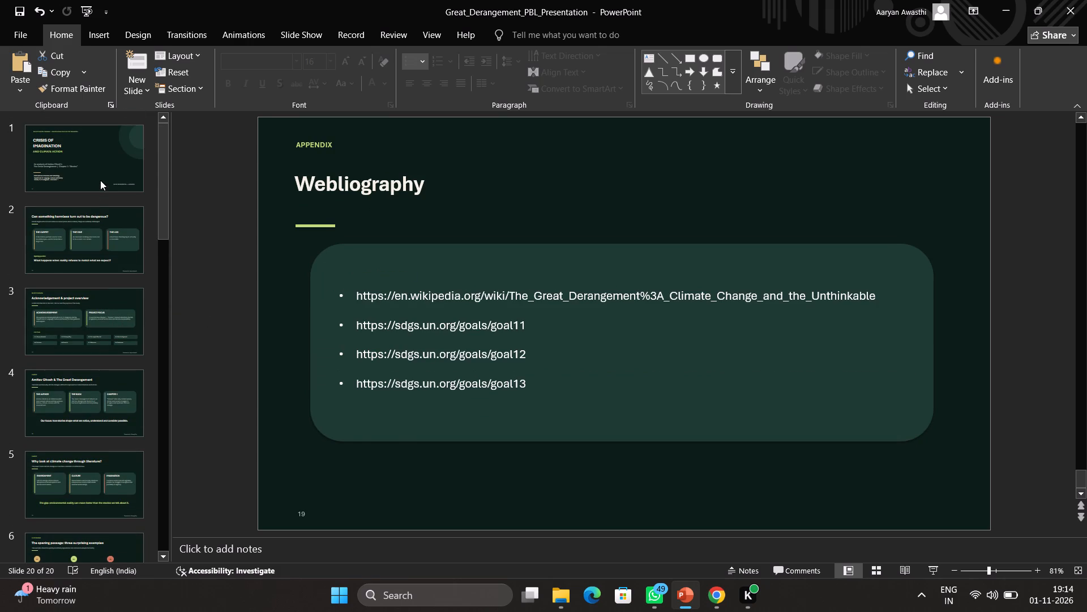
click(100, 180)
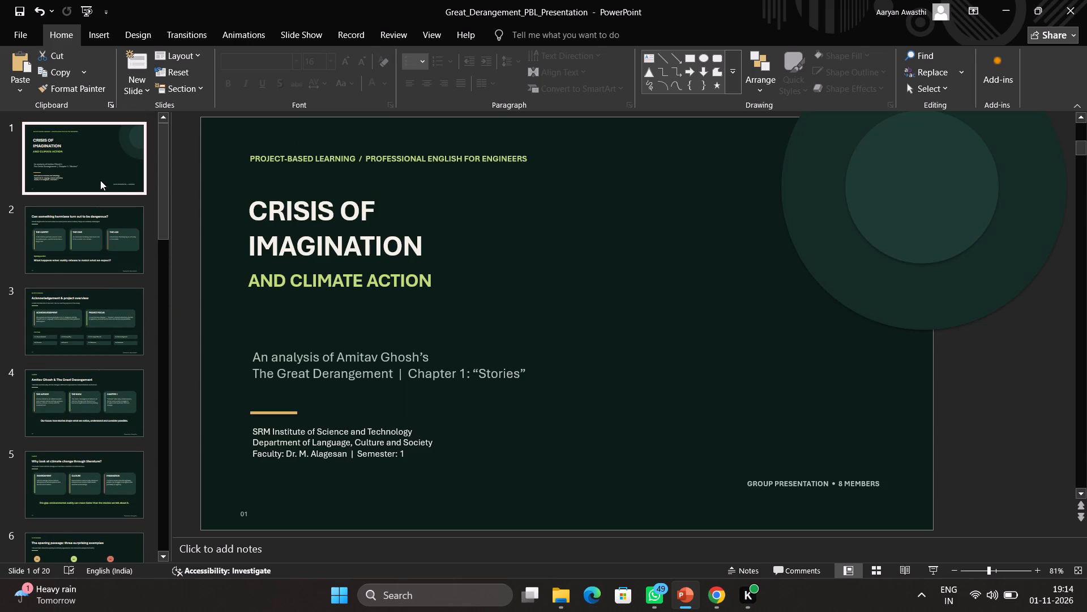
click(97, 222)
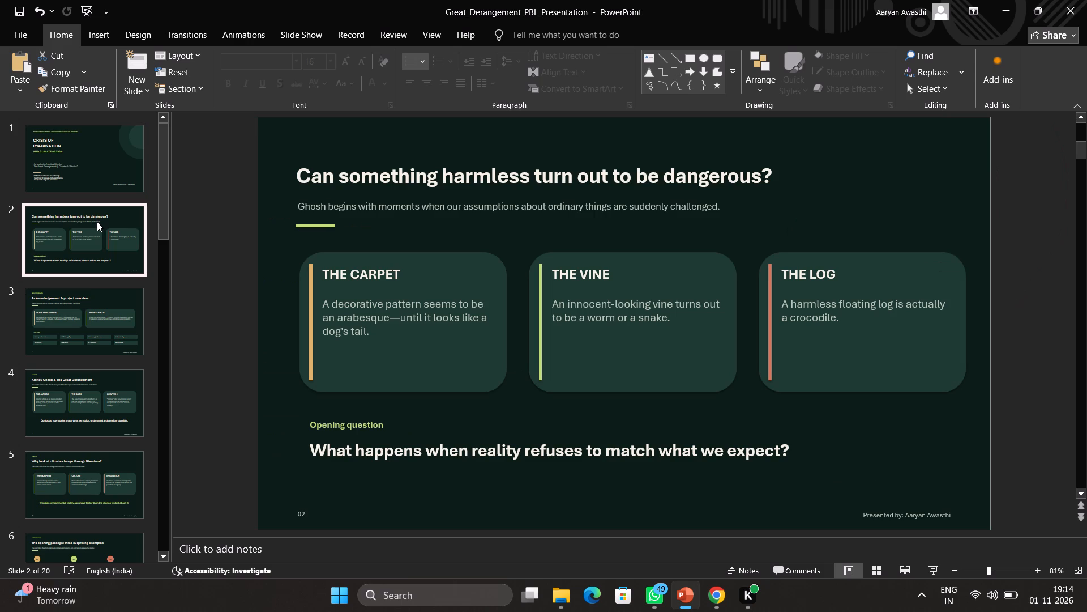
click(100, 142)
scroll(100, 327, down, 9)
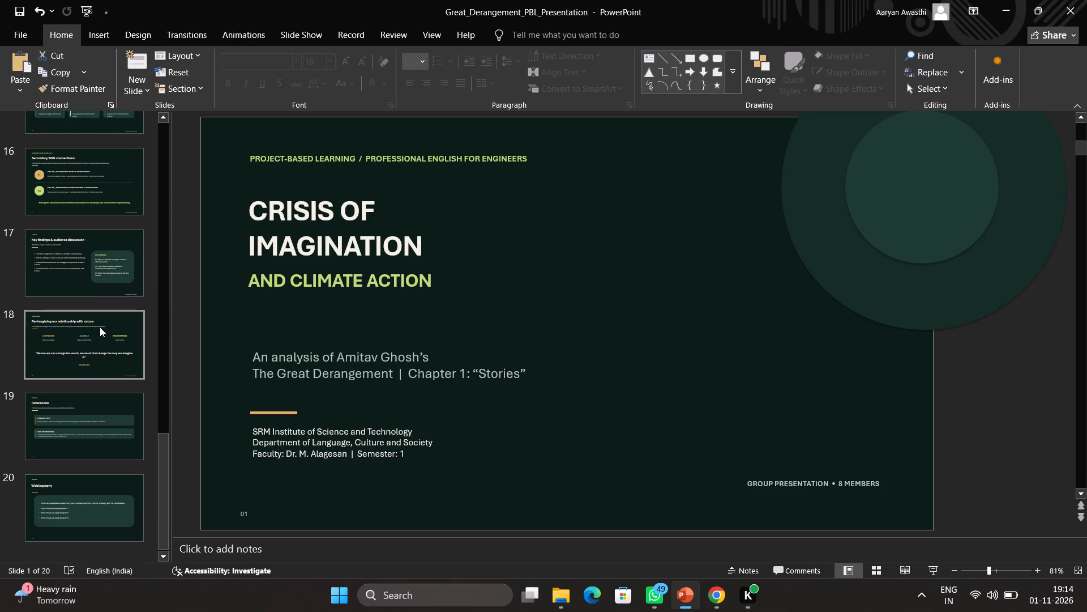
click(67, 490)
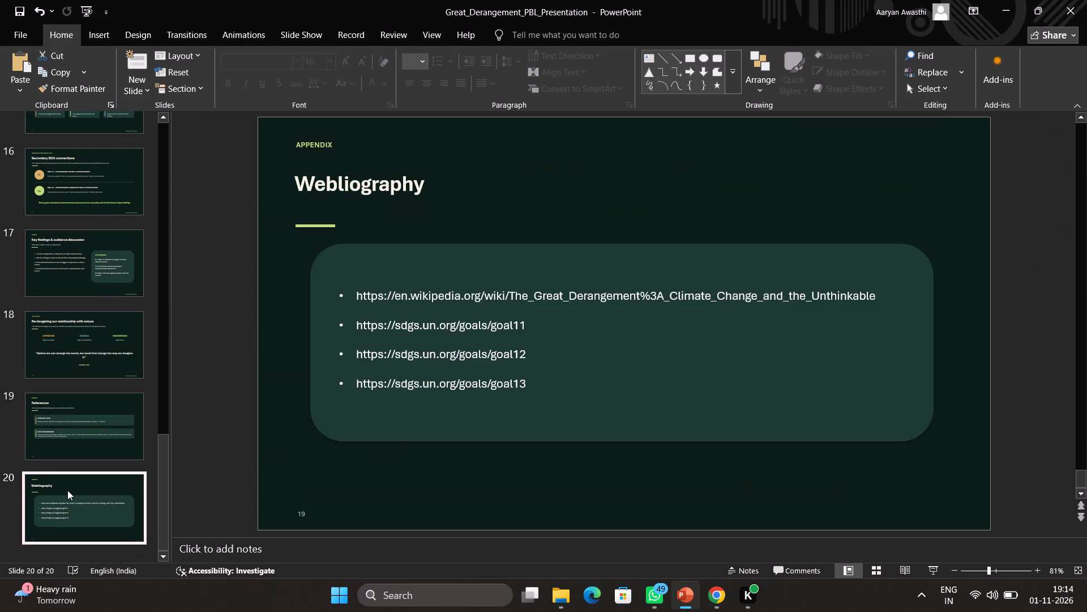